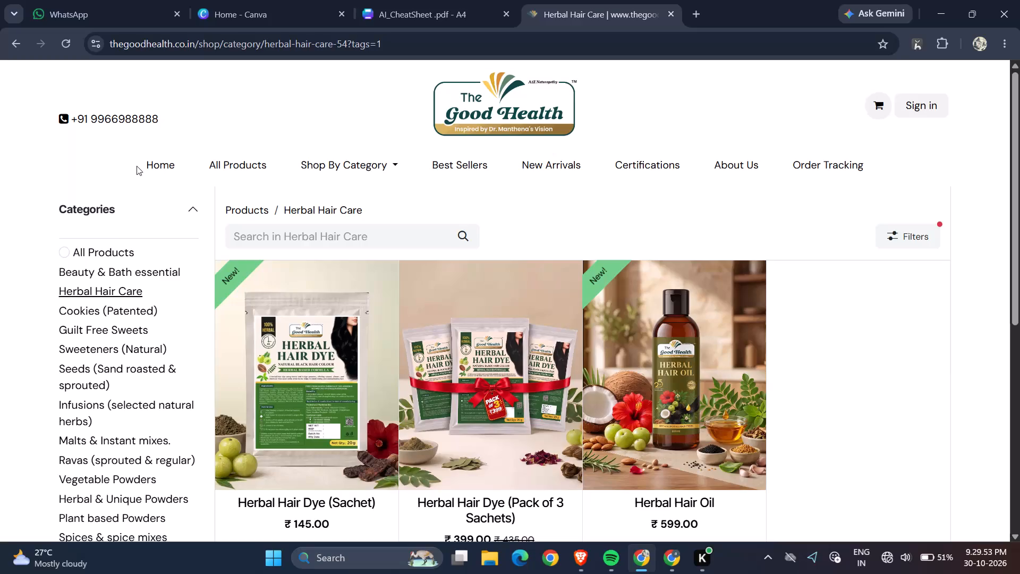
# Close the herbal hair care shop page and switch to the open AI_CheatSheet .pdf design.
pyautogui.click(670, 13)
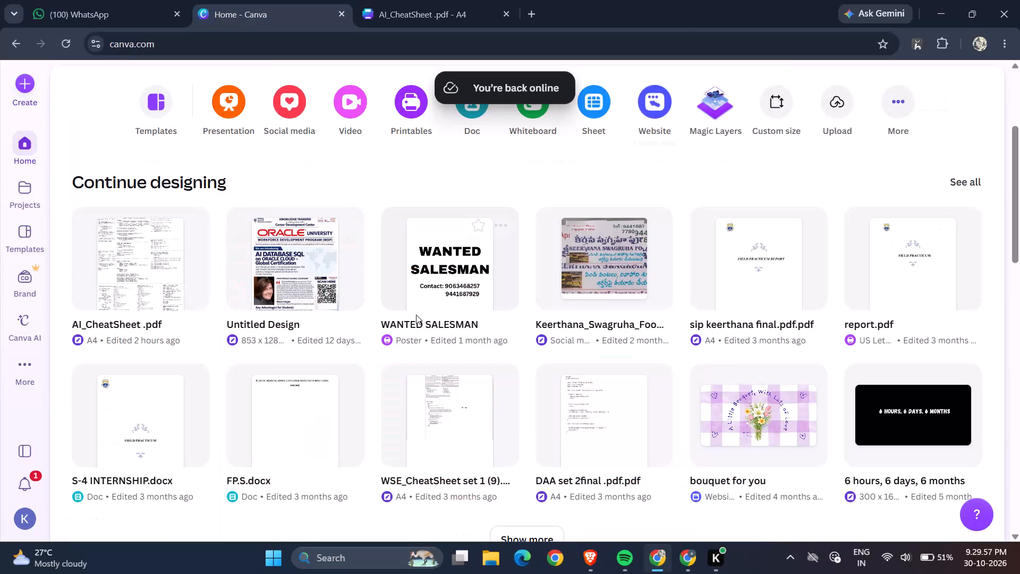
pyautogui.click(468, 16)
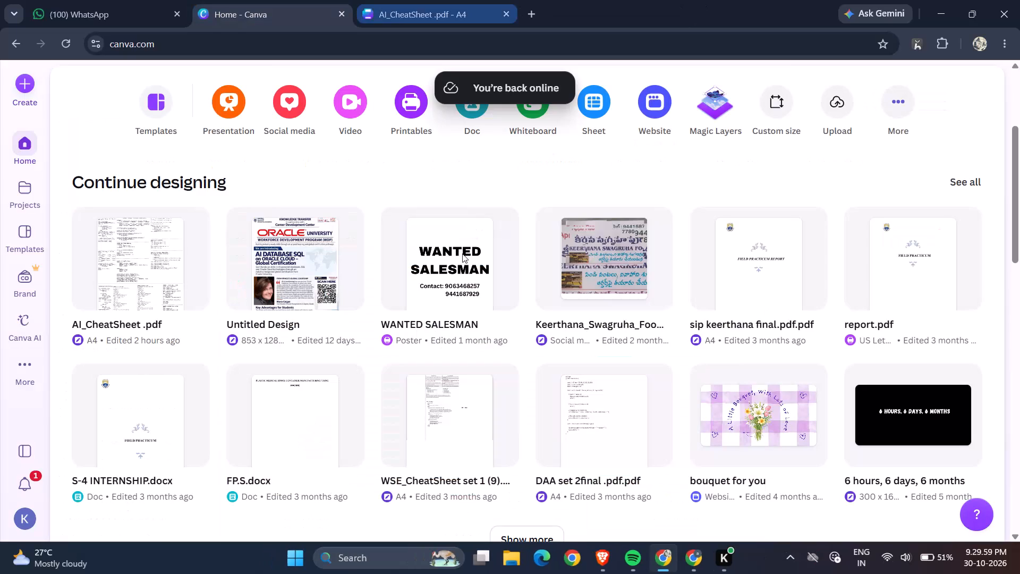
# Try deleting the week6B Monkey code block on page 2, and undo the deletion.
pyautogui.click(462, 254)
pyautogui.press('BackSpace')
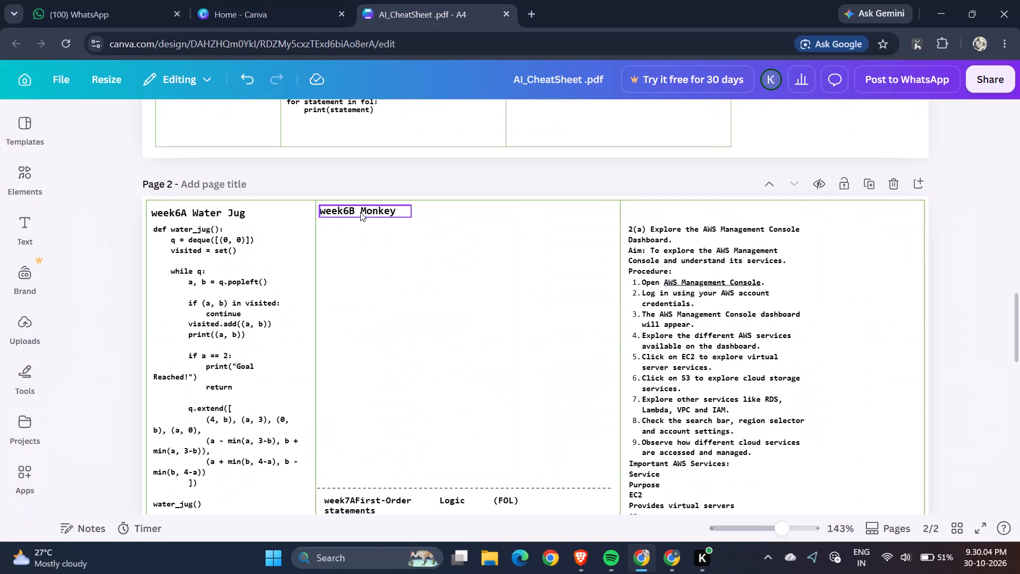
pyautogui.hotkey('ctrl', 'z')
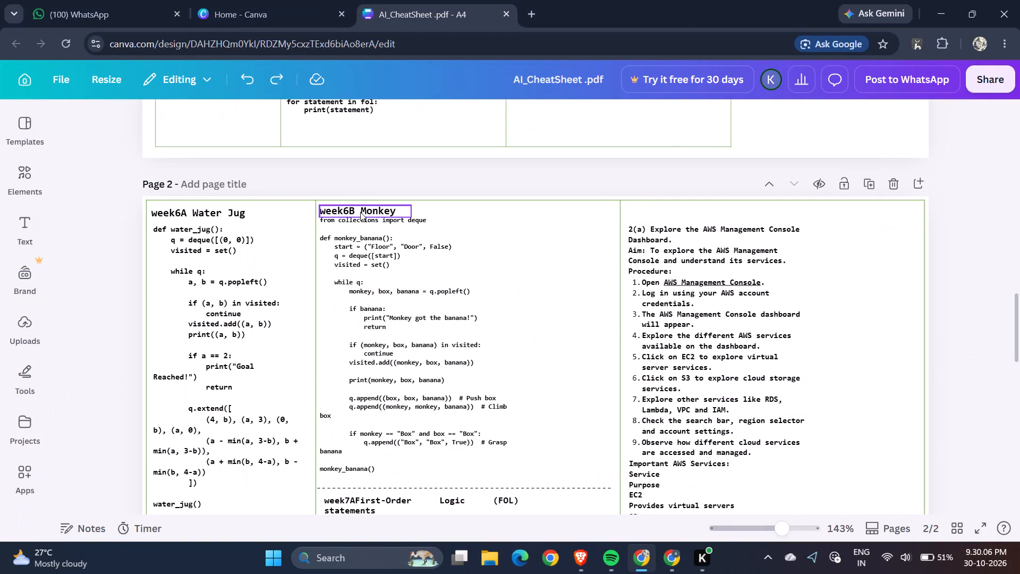
# Delete the week1C VacuumCleaner World code and its heading from the first column of page 1.
pyautogui.scroll(-6, 512, 214)
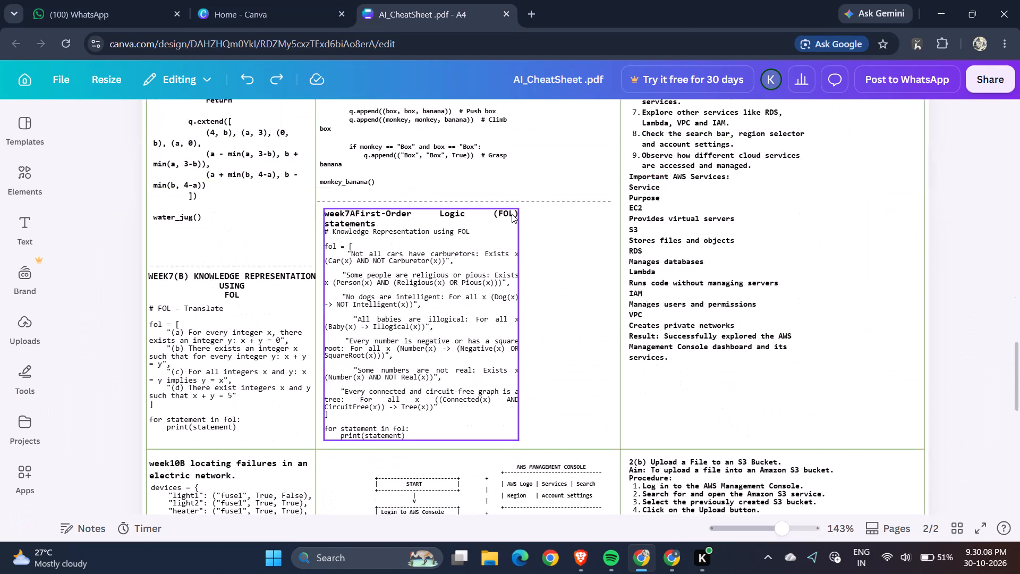
pyautogui.scroll(-3, 512, 214)
pyautogui.scroll(5, 512, 214)
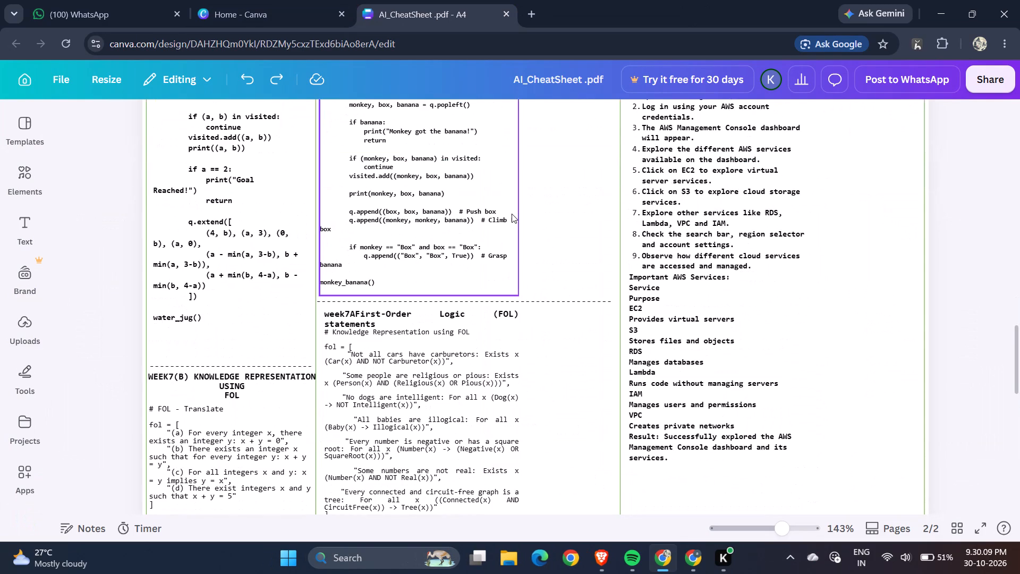
pyautogui.scroll(1, 512, 214)
pyautogui.scroll(10, 423, 362)
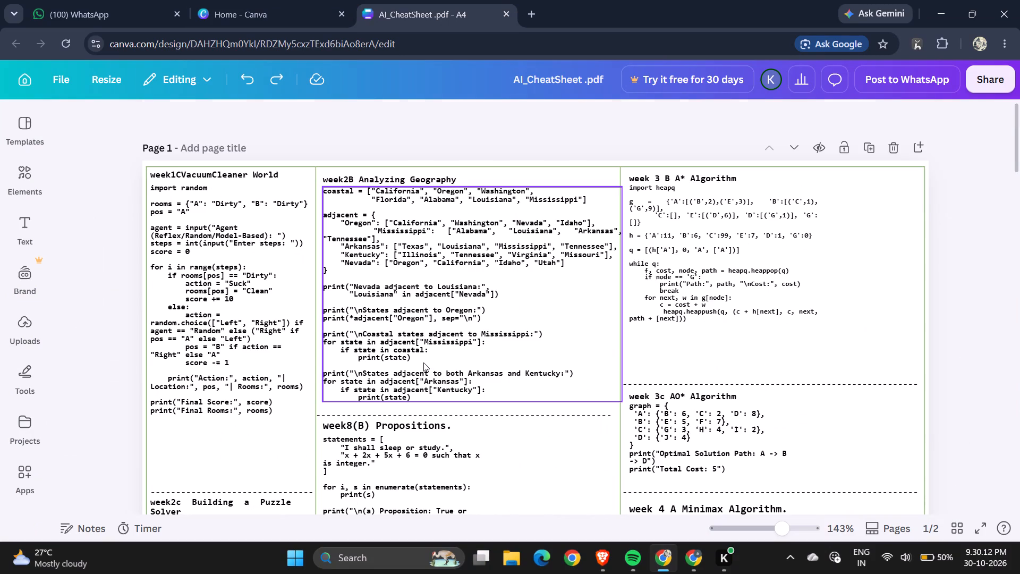
pyautogui.scroll(2, 423, 362)
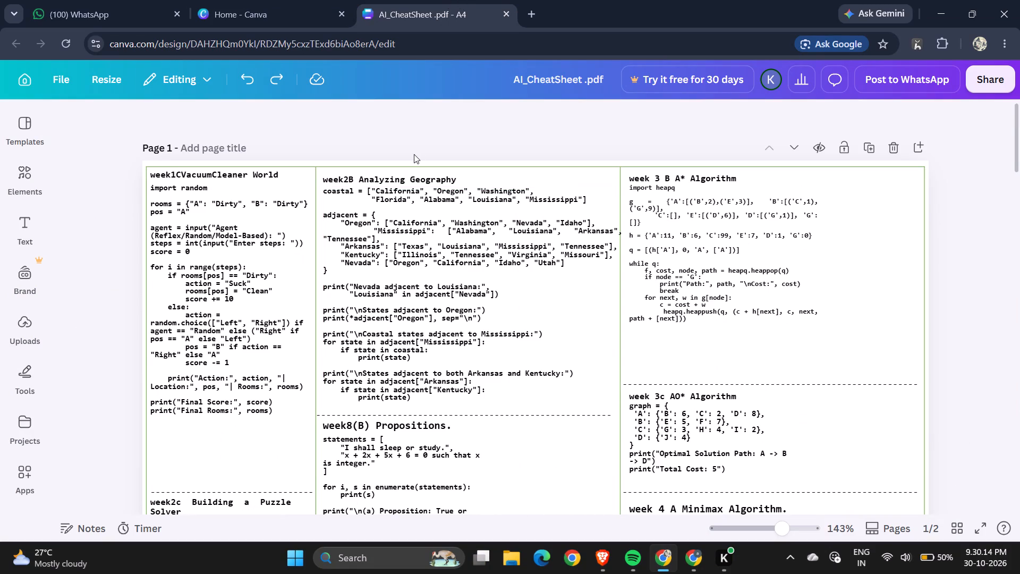
pyautogui.click(262, 267)
pyautogui.press('BackSpace')
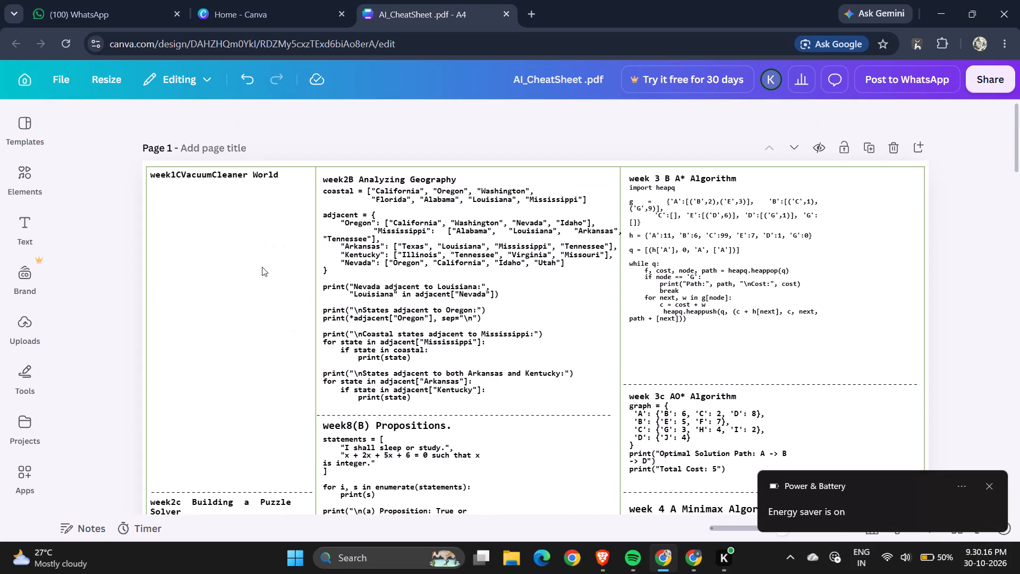
pyautogui.click(232, 172)
pyautogui.press('BackSpace')
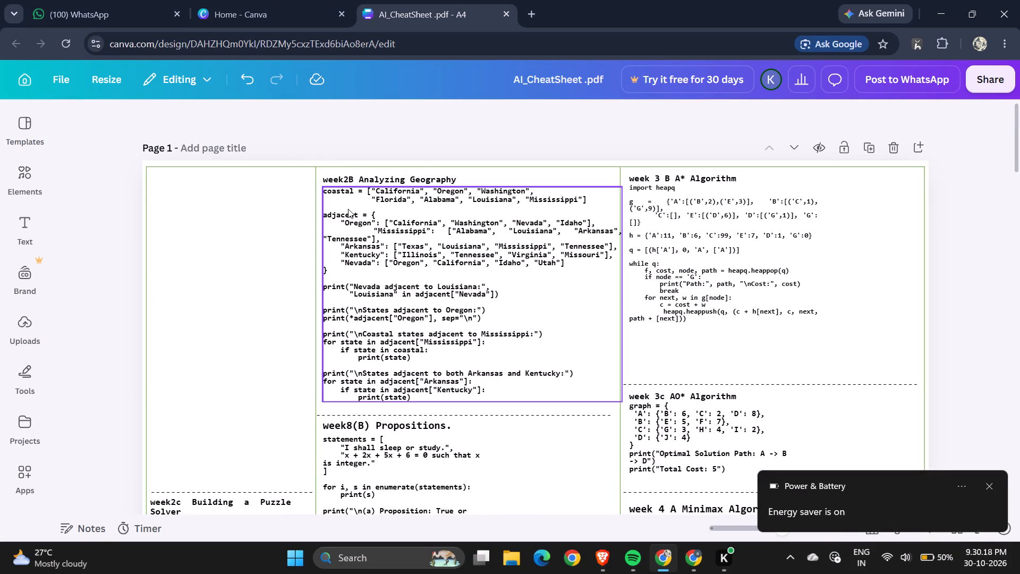
# Clear the week2B Analyzing Geography and week 3 B A* Algorithm code blocks and their headings from page 1.
pyautogui.click(377, 232)
pyautogui.press('BackSpace')
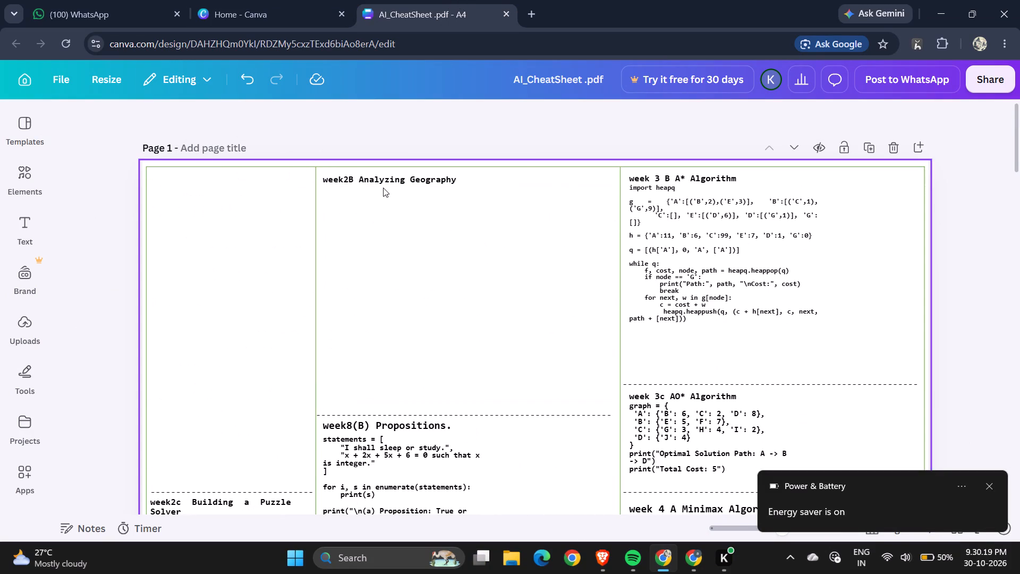
pyautogui.click(382, 183)
pyautogui.press('BackSpace')
pyautogui.click(708, 224)
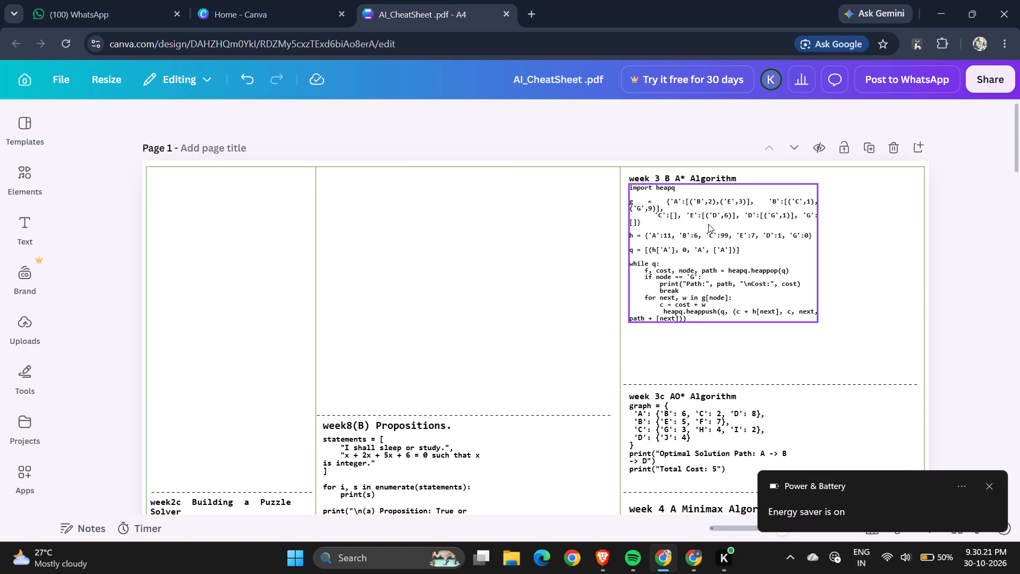
pyautogui.press('BackSpace')
pyautogui.click(698, 181)
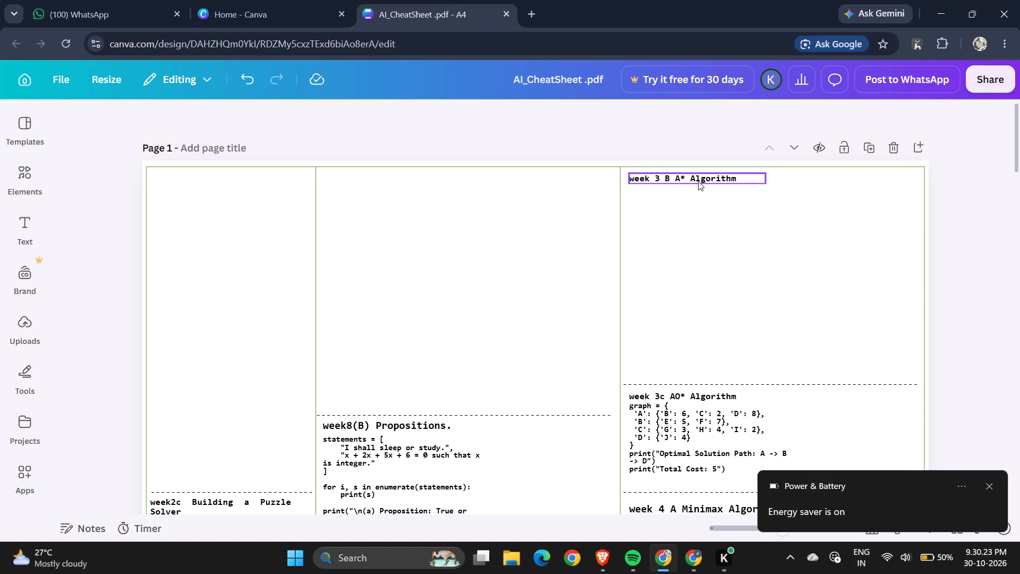
# Delete the week 3 B A* Algorithm heading and the week 3c AO* Algorithm code with its heading from page 1.
pyautogui.press('BackSpace')
pyautogui.click(676, 451)
pyautogui.press('BackSpace')
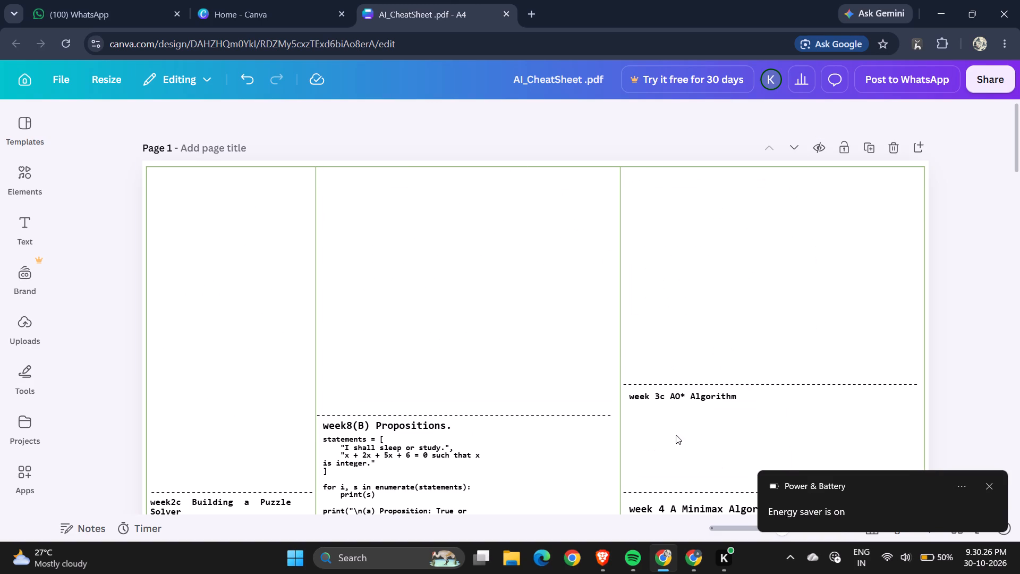
pyautogui.click(684, 398)
pyautogui.press('BackSpace')
# Delete the week8(B) Propositions, week 2 A Family Tree and week 4 A Minimax Algorithm code blocks, leaving their headings.
pyautogui.scroll(-2, 684, 398)
pyautogui.click(383, 407)
pyautogui.press('BackSpace')
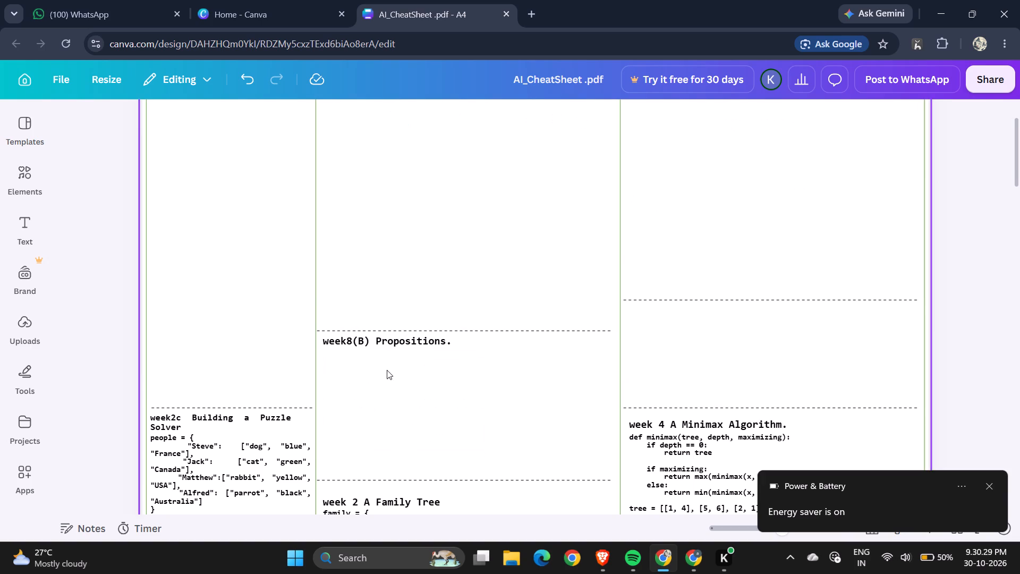
pyautogui.scroll(-3, 432, 396)
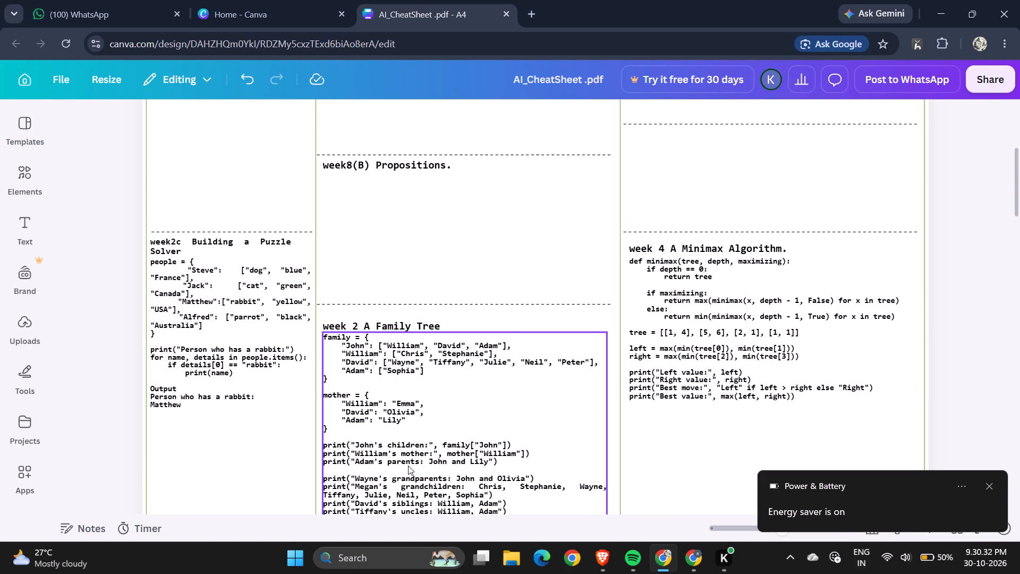
pyautogui.click(408, 466)
pyautogui.press('BackSpace')
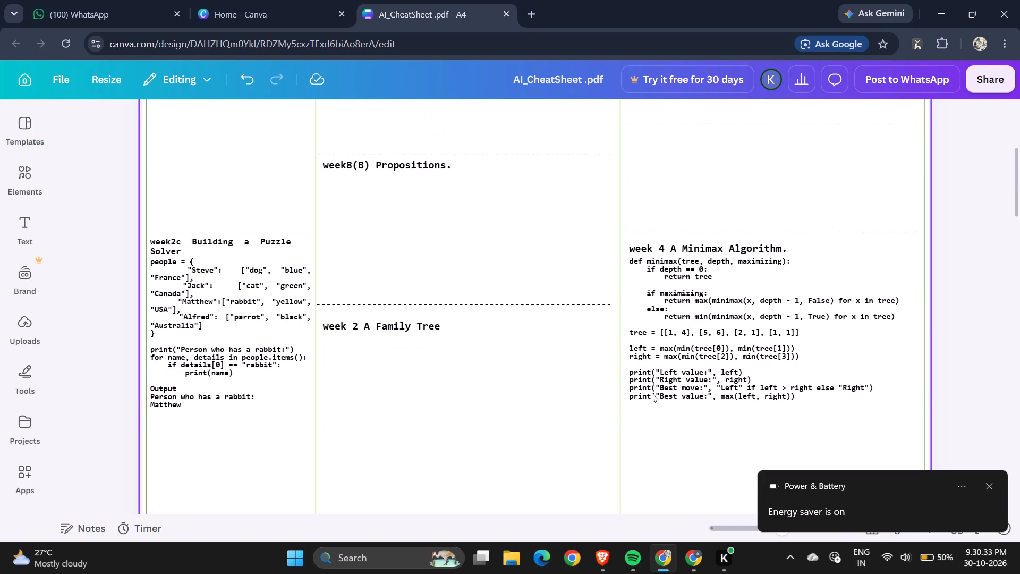
pyautogui.click(702, 365)
pyautogui.press('BackSpace')
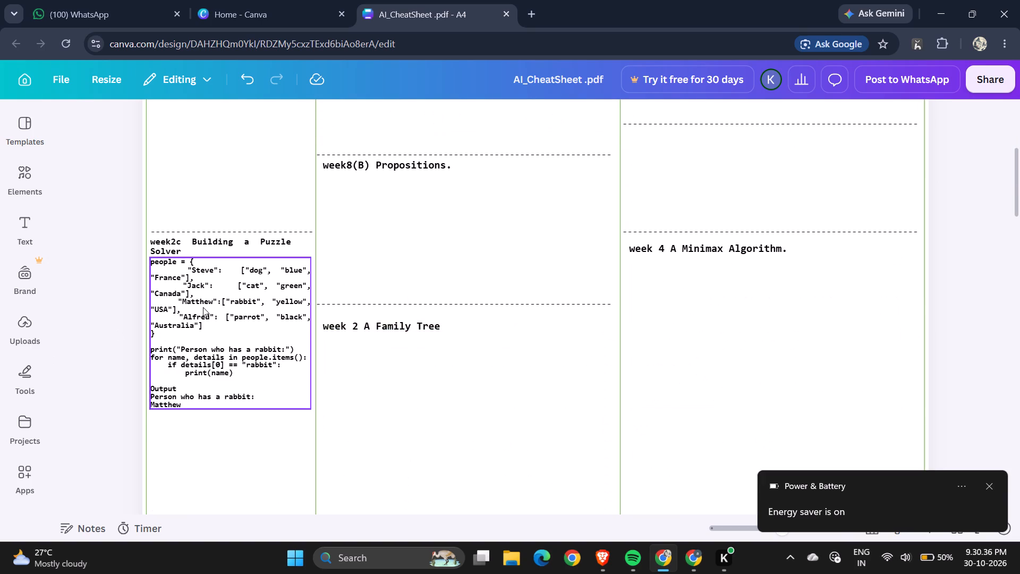
# Delete the week2c Building a Puzzle Solver code with its heading, plus the week8(B) Propositions heading.
pyautogui.click(203, 307)
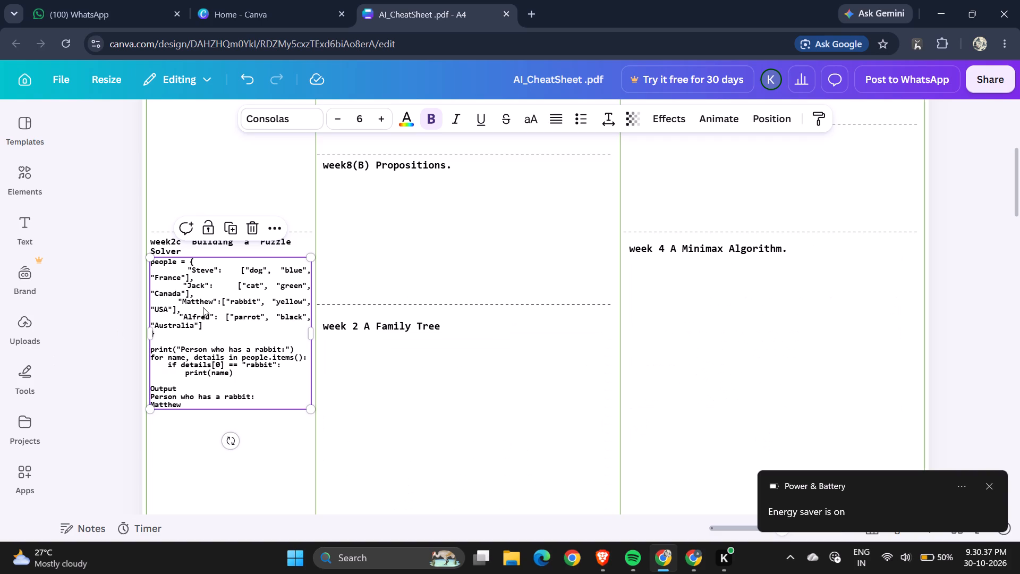
pyautogui.press('BackSpace')
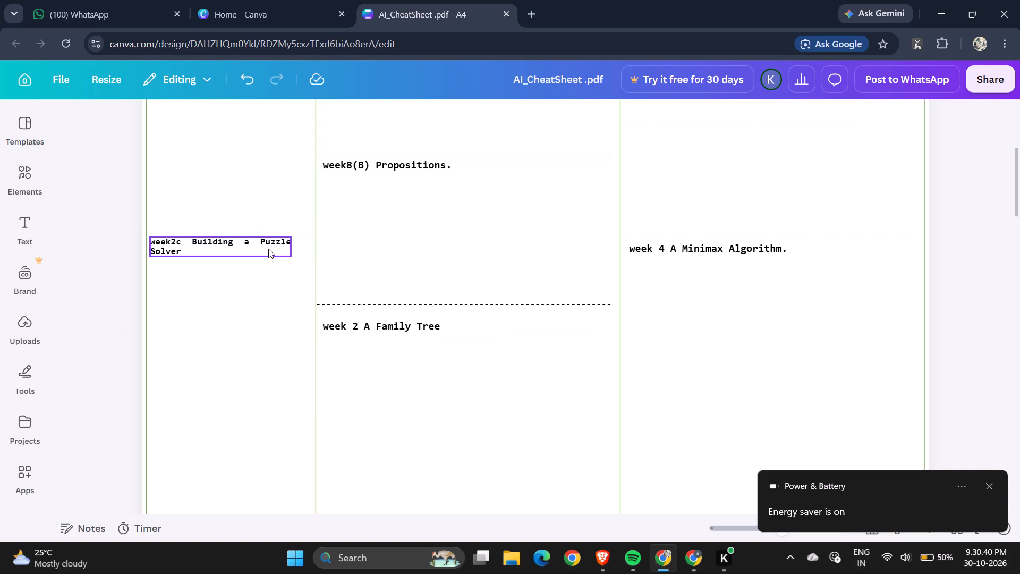
pyautogui.click(268, 249)
pyautogui.press('BackSpace')
pyautogui.click(384, 168)
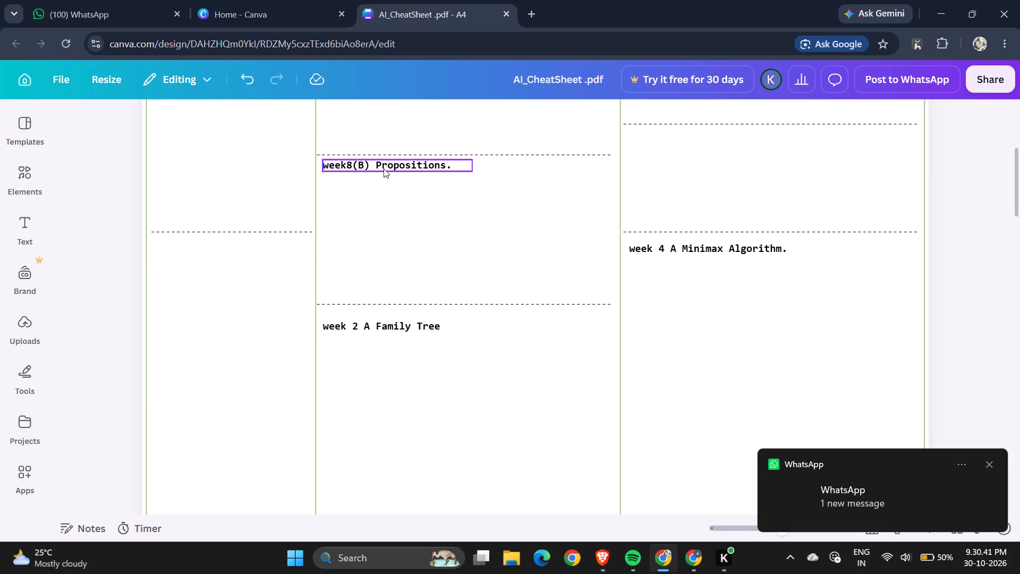
pyautogui.press('BackSpace')
pyautogui.click(653, 252)
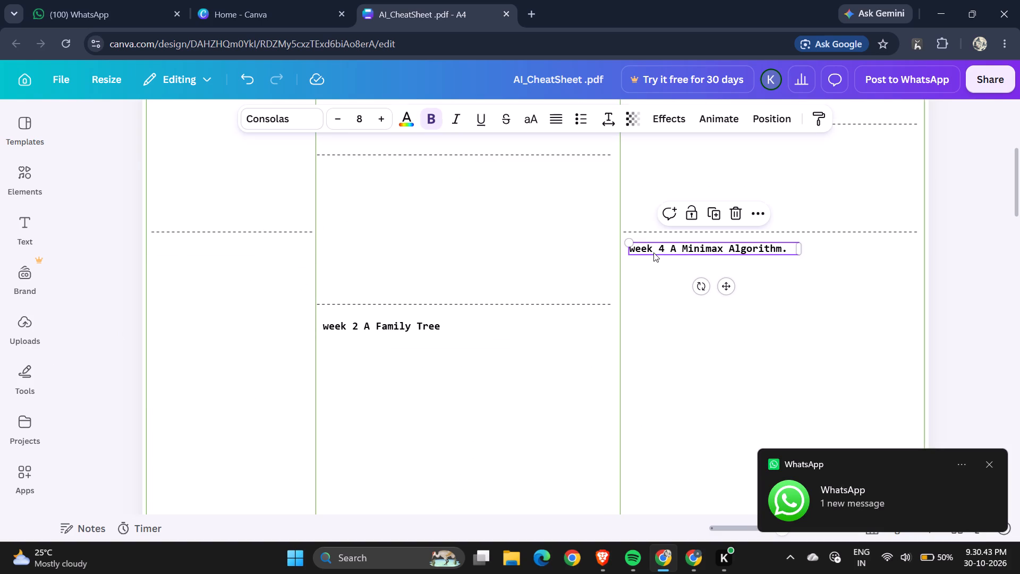
# Delete the week5b Tic-Tac-Toe and week4b Alpha-Beta Pruning code blocks from page 2.
pyautogui.scroll(-3, 395, 322)
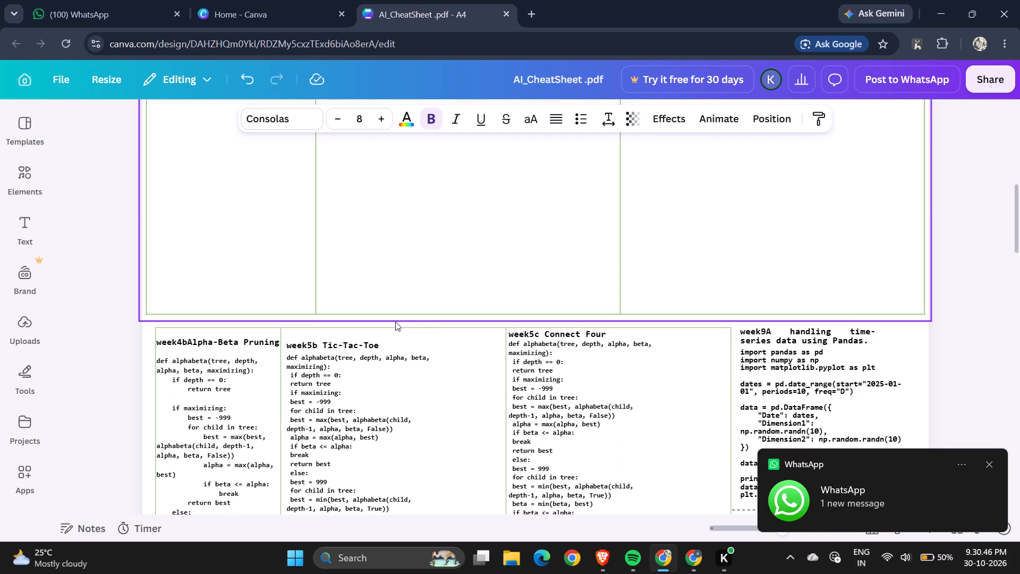
pyautogui.scroll(-3, 441, 327)
pyautogui.click(346, 296)
pyautogui.press('BackSpace')
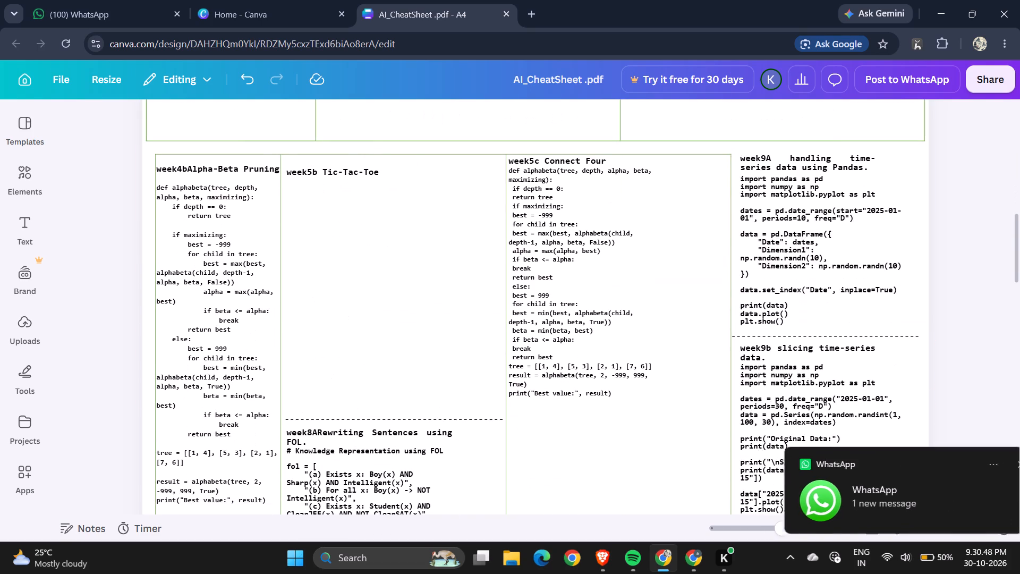
pyautogui.click(181, 300)
pyautogui.press('BackSpace')
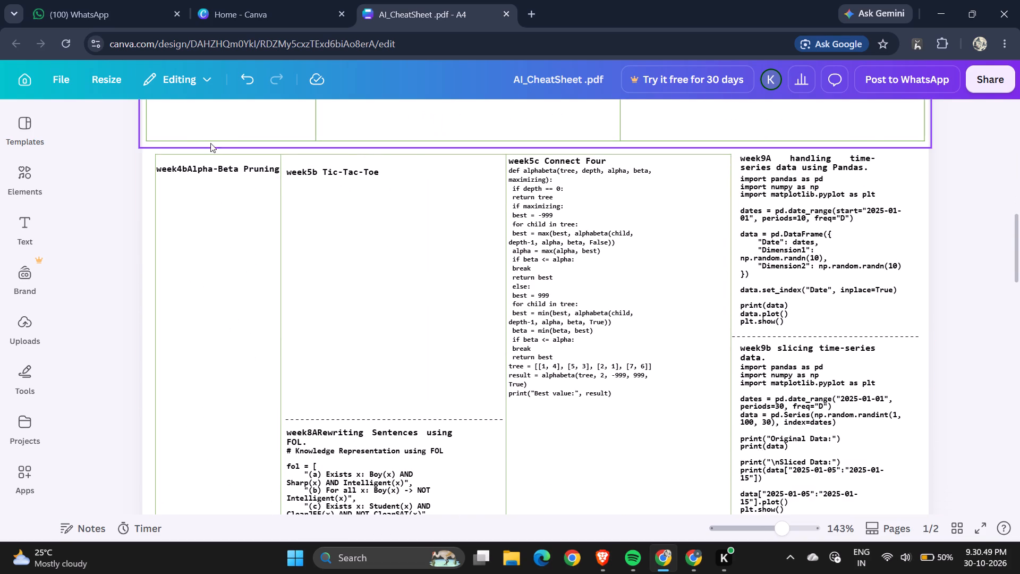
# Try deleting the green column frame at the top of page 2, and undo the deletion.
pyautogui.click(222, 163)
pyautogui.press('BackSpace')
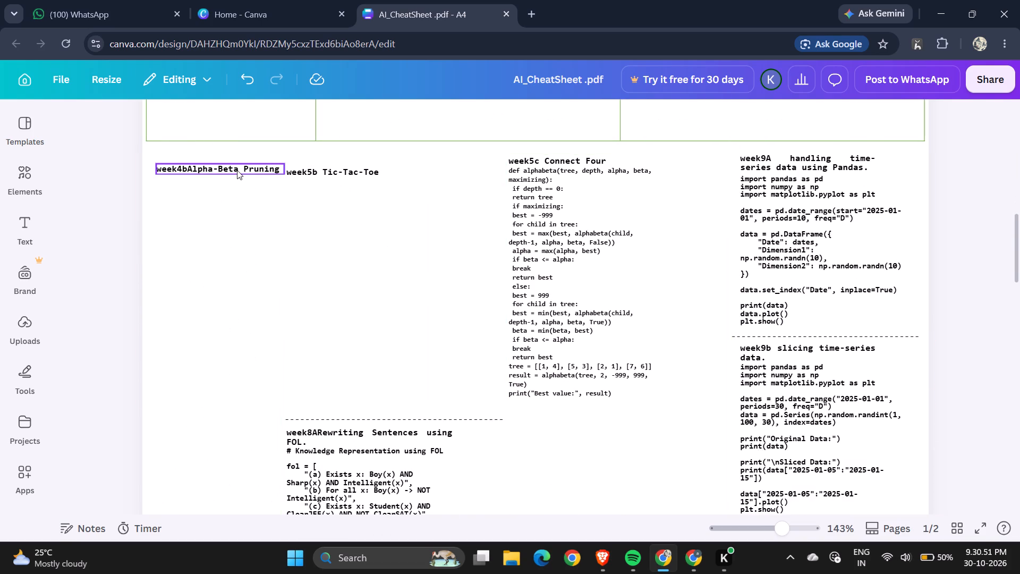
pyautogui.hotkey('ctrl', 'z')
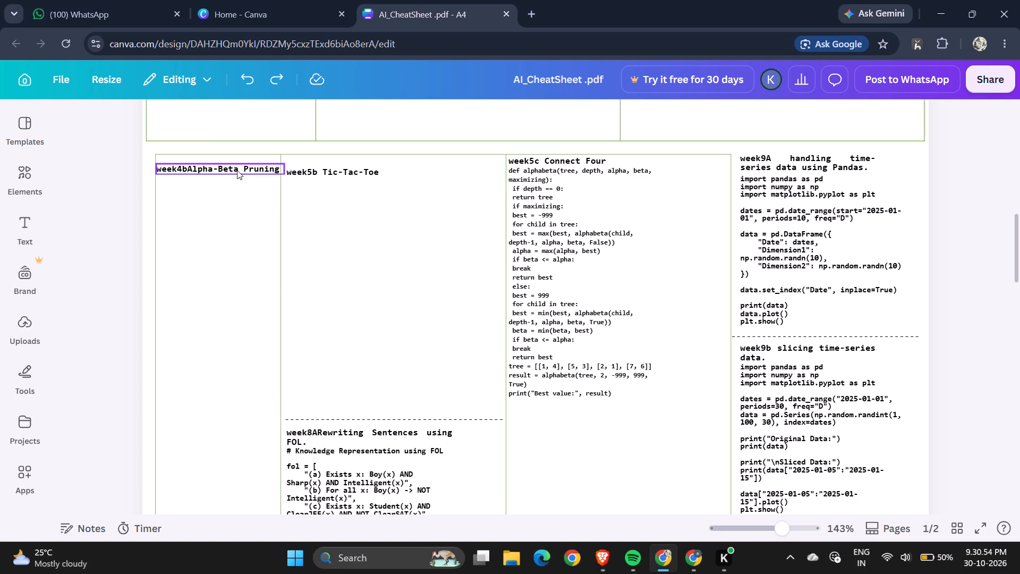
# Delete the leftover week4b Alpha-Beta Pruning and week5b Tic-Tac-Toe headings from page 1's lower table.
pyautogui.click(237, 170)
pyautogui.press('BackSpace')
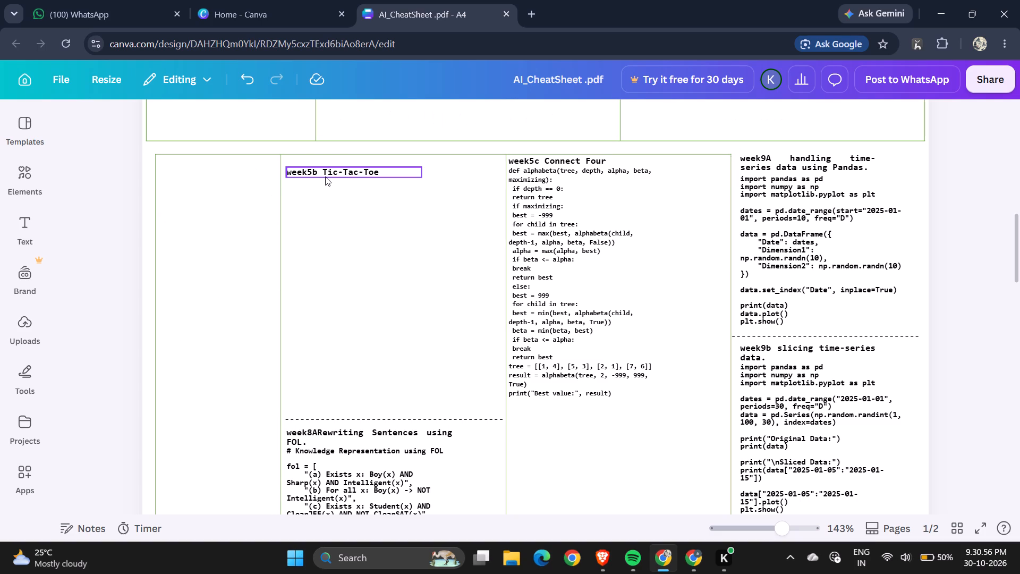
pyautogui.click(325, 176)
pyautogui.press('BackSpace')
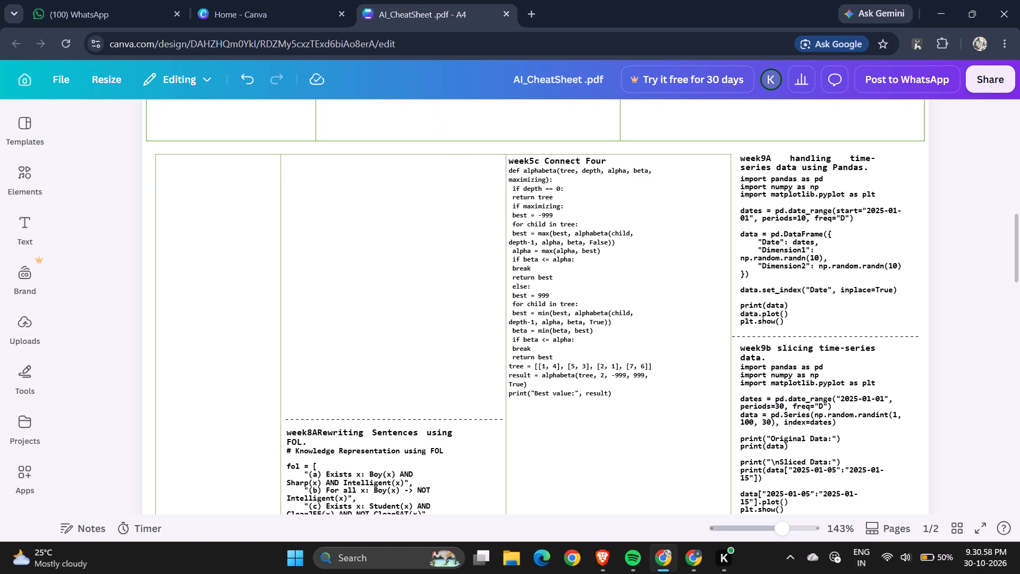
# Delete the week5c Connect Four code and its heading from page 1's lower table.
pyautogui.click(555, 284)
pyautogui.press('BackSpace')
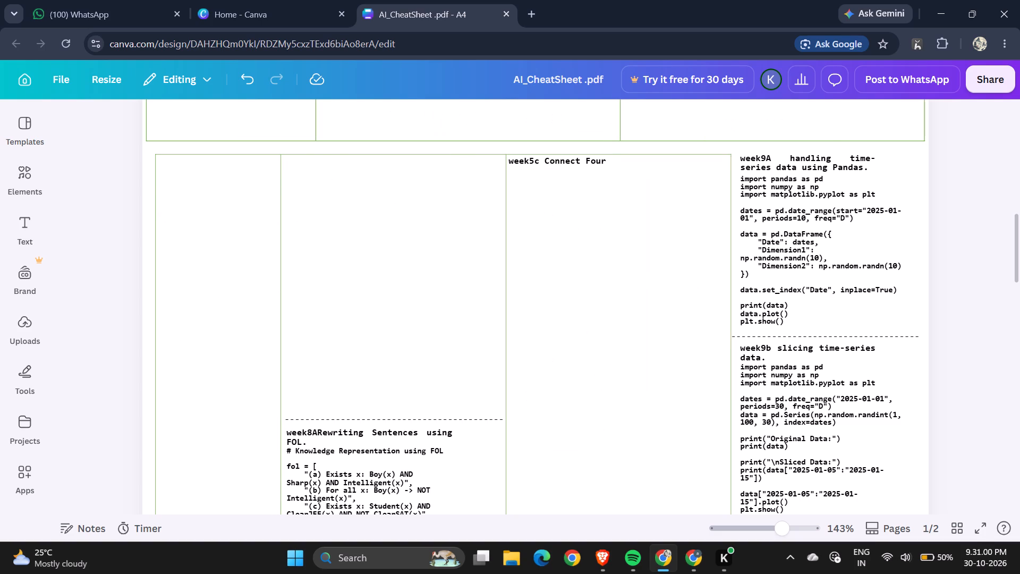
pyautogui.click(552, 164)
pyautogui.press('BackSpace')
# Delete the week8A Rewriting Sentences using FOL code and its heading near the bottom of page 1.
pyautogui.scroll(-2, 404, 365)
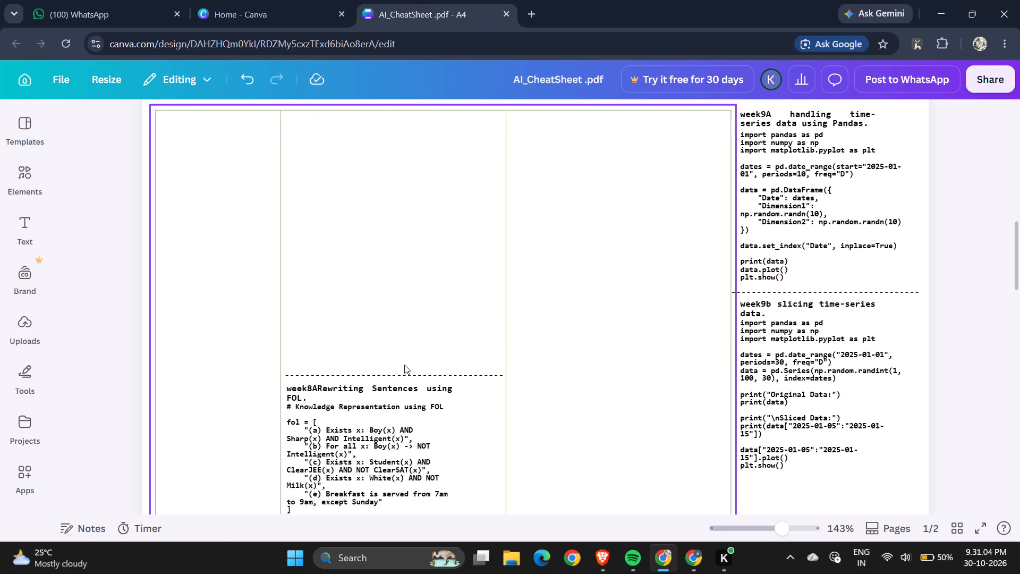
pyautogui.scroll(-3, 404, 365)
pyautogui.click(375, 308)
pyautogui.press('BackSpace')
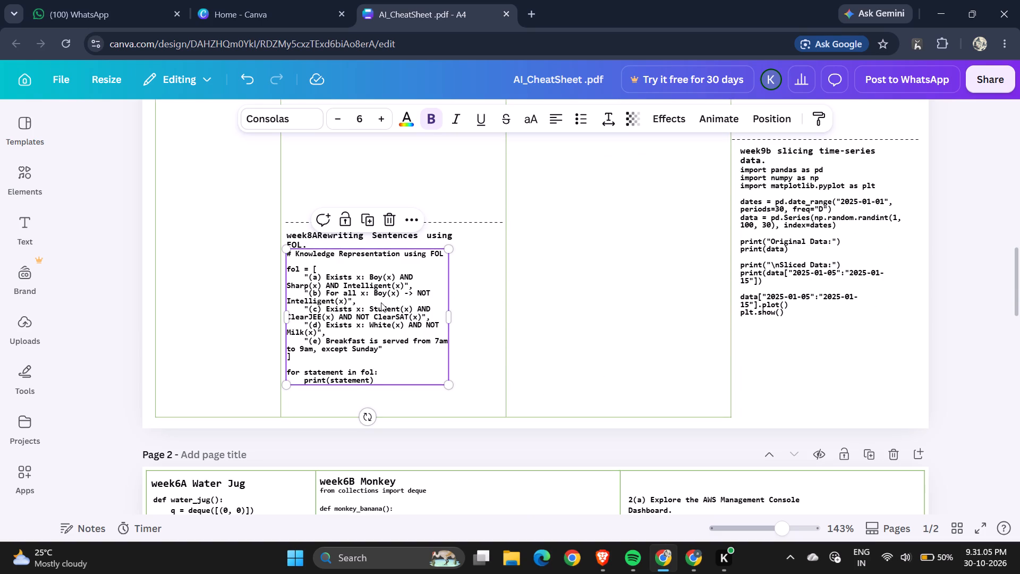
pyautogui.click(415, 234)
pyautogui.press('BackSpace')
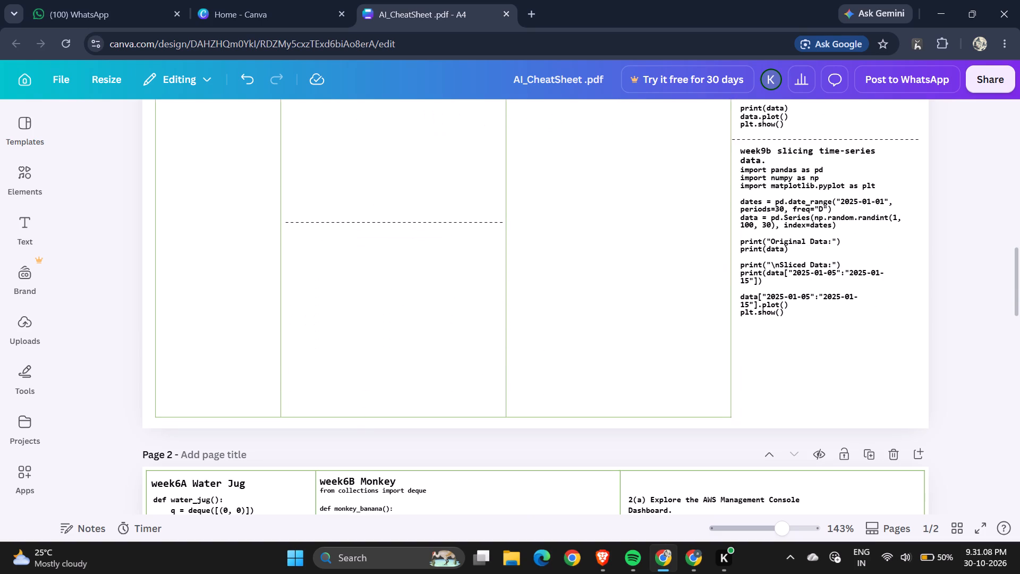
# Delete the week9A and week9b time-series code blocks and both headings beside page 1's lower table.
pyautogui.scroll(4, 415, 234)
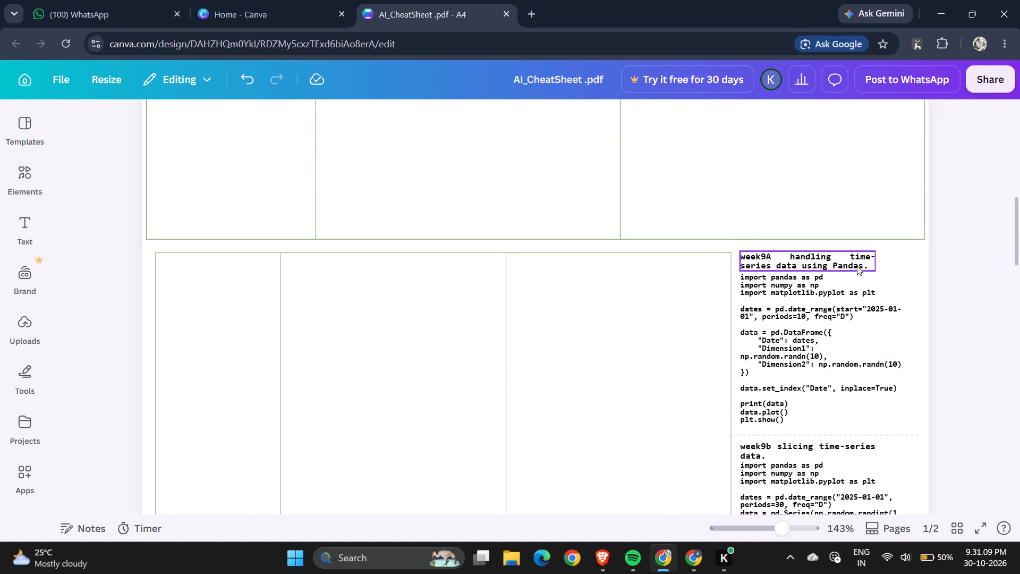
pyautogui.click(857, 266)
pyautogui.press('BackSpace')
pyautogui.click(845, 287)
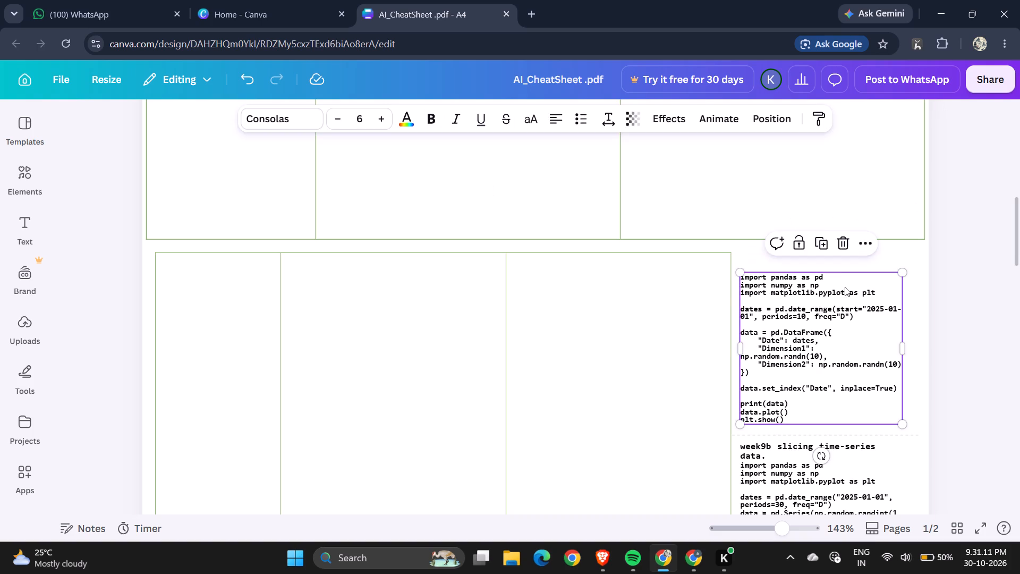
pyautogui.press('BackSpace')
pyautogui.scroll(-4, 721, 371)
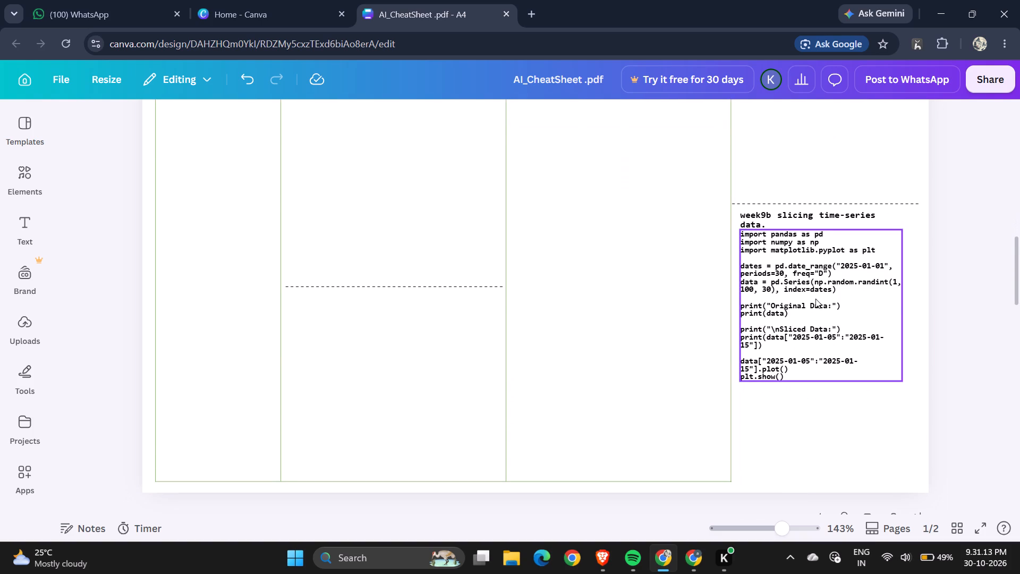
pyautogui.click(815, 299)
pyautogui.press('BackSpace')
pyautogui.click(780, 215)
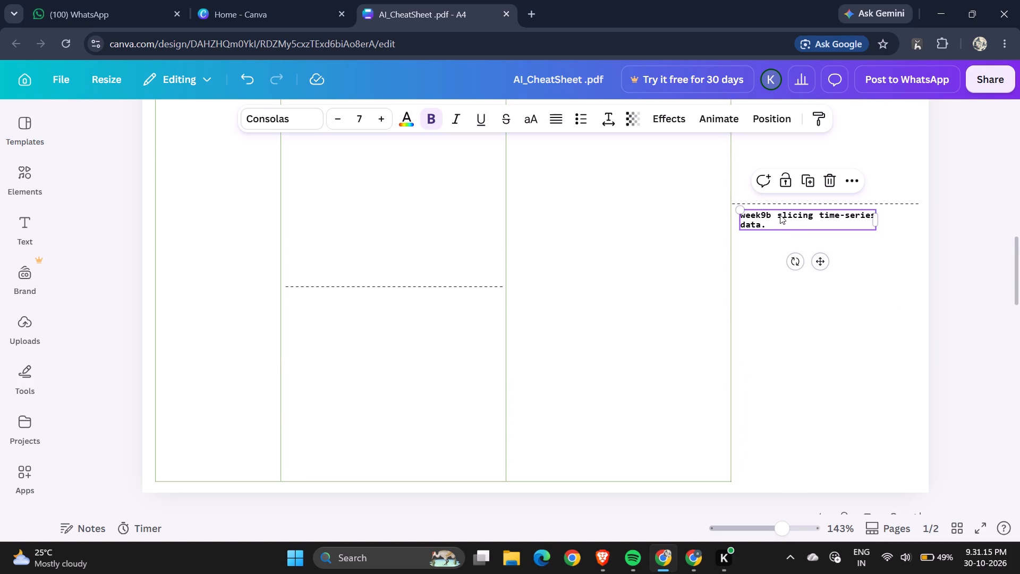
pyautogui.press('BackSpace')
# Delete the week6B Monkey and week6A Water Jug code blocks with their headings from the top of page 2.
pyautogui.scroll(-5, 511, 310)
pyautogui.scroll(1, 429, 239)
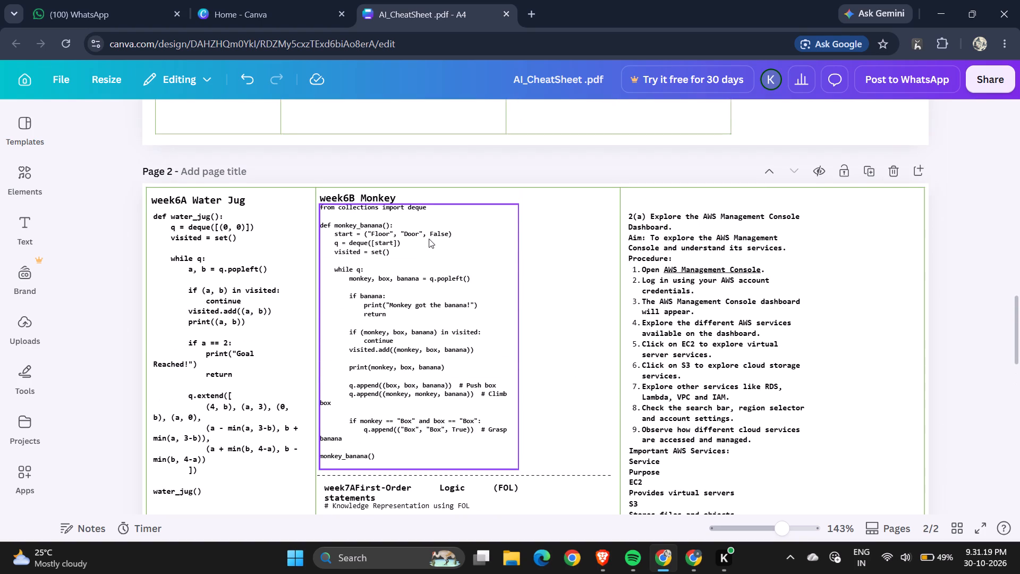
pyautogui.scroll(1, 429, 239)
pyautogui.click(429, 239)
pyautogui.press('BackSpace')
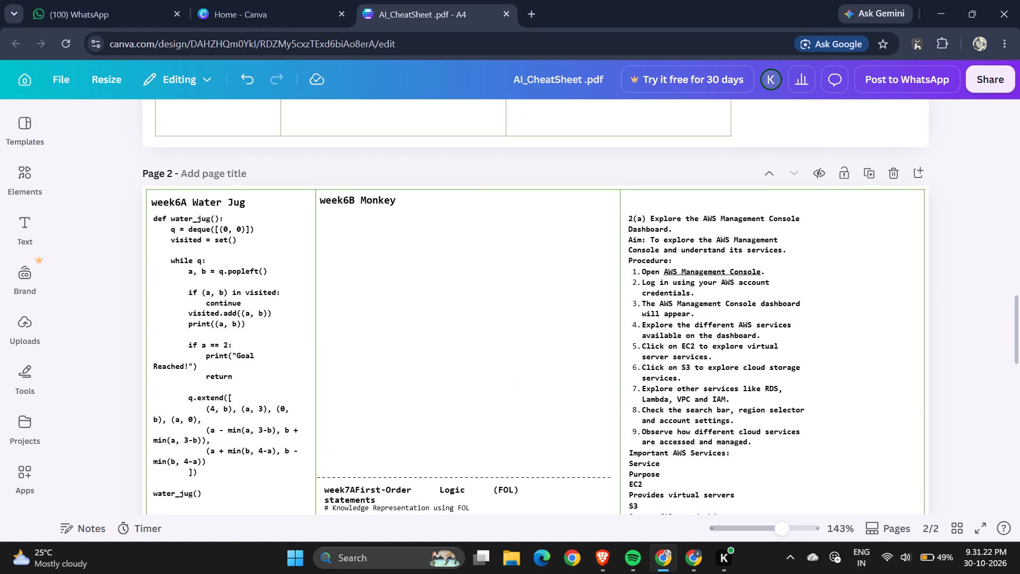
pyautogui.click(392, 206)
pyautogui.press('BackSpace')
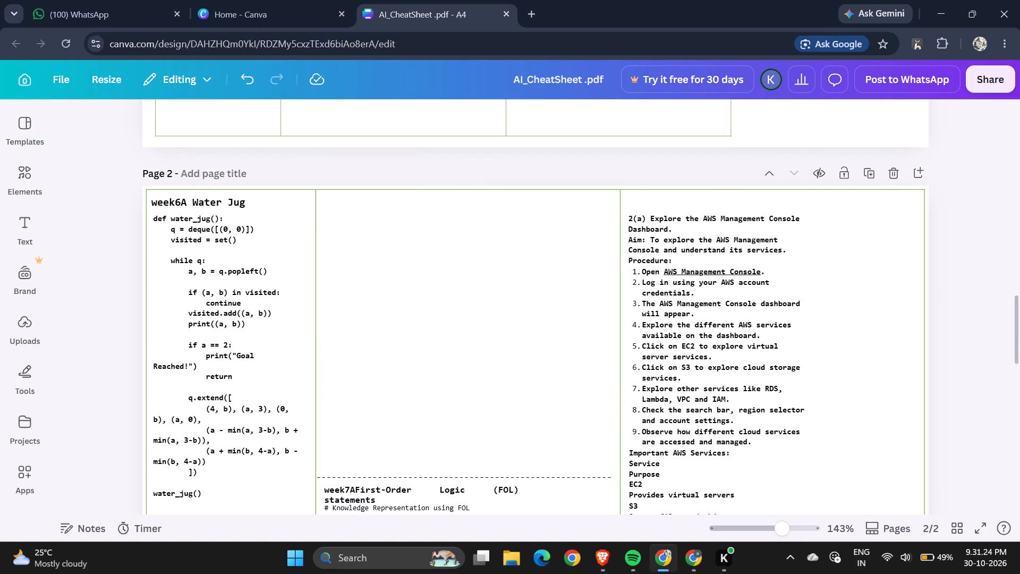
pyautogui.click(177, 343)
pyautogui.press('BackSpace')
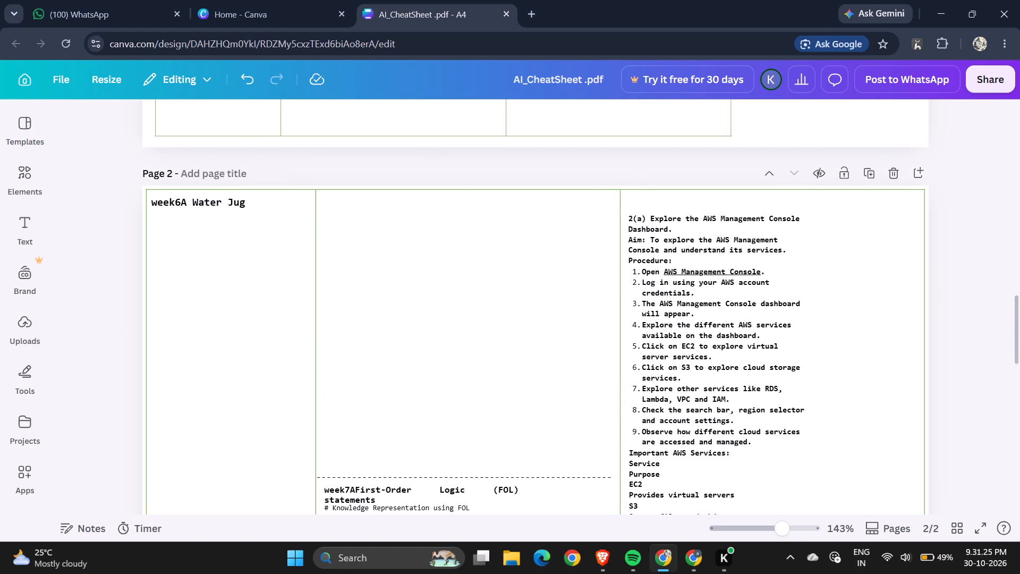
pyautogui.click(214, 206)
pyautogui.press('BackSpace')
# Delete the week7A First-Order Logic text and the WEEK7(B) Knowledge Representation code and heading from page 2.
pyautogui.scroll(-6, 455, 258)
pyautogui.click(439, 286)
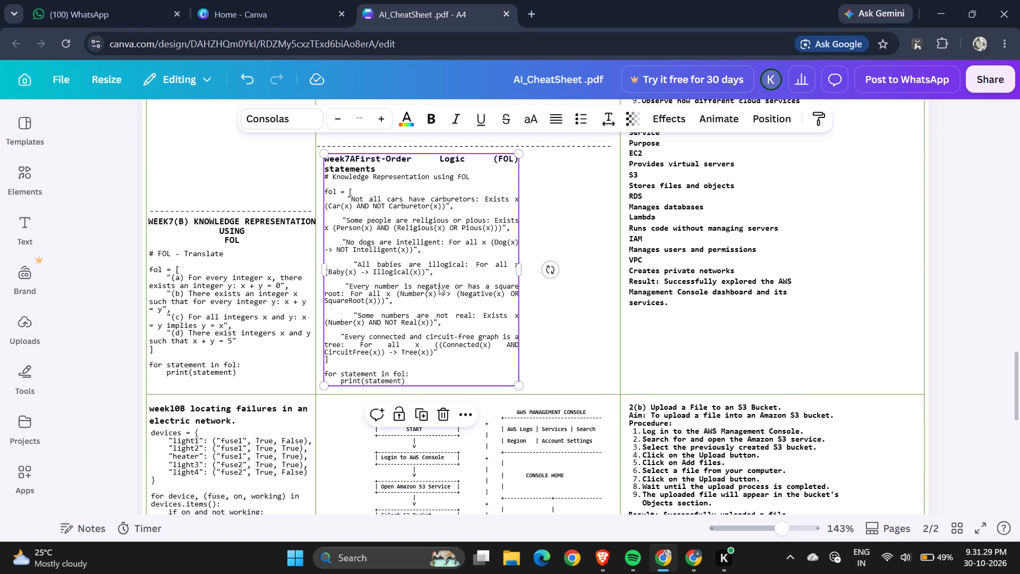
pyautogui.press('BackSpace')
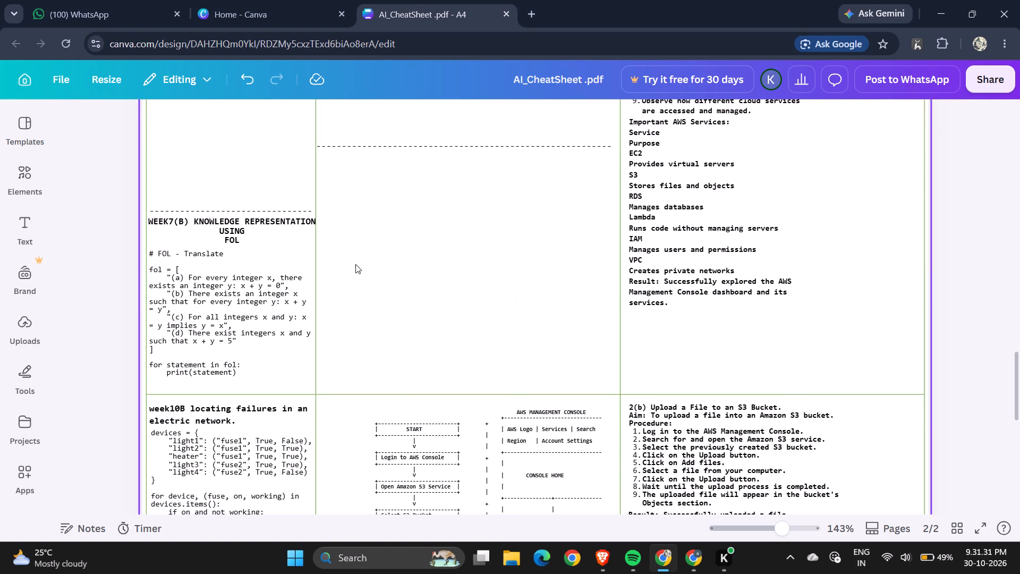
pyautogui.click(267, 257)
pyautogui.press('BackSpace')
pyautogui.click(237, 220)
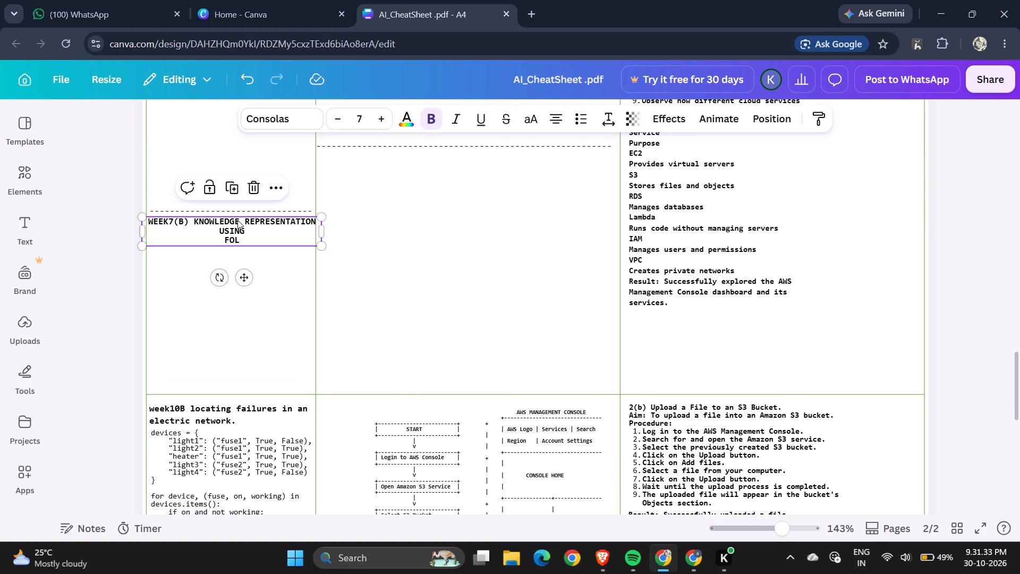
pyautogui.press('BackSpace')
# Delete the week10B electric network failure code and its heading from the first column of page 2.
pyautogui.scroll(-2, 230, 383)
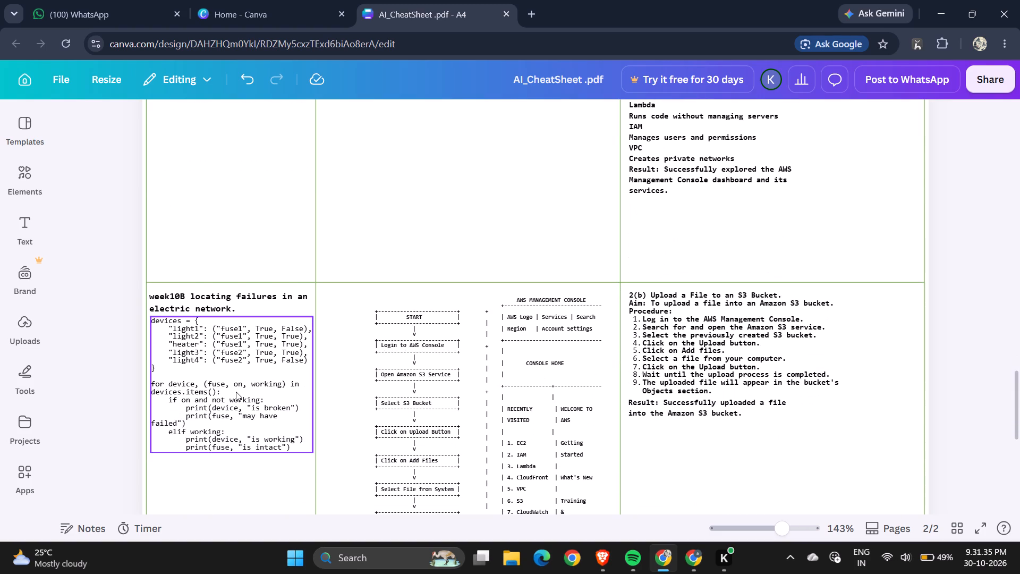
pyautogui.click(236, 392)
pyautogui.press('BackSpace')
pyautogui.click(203, 303)
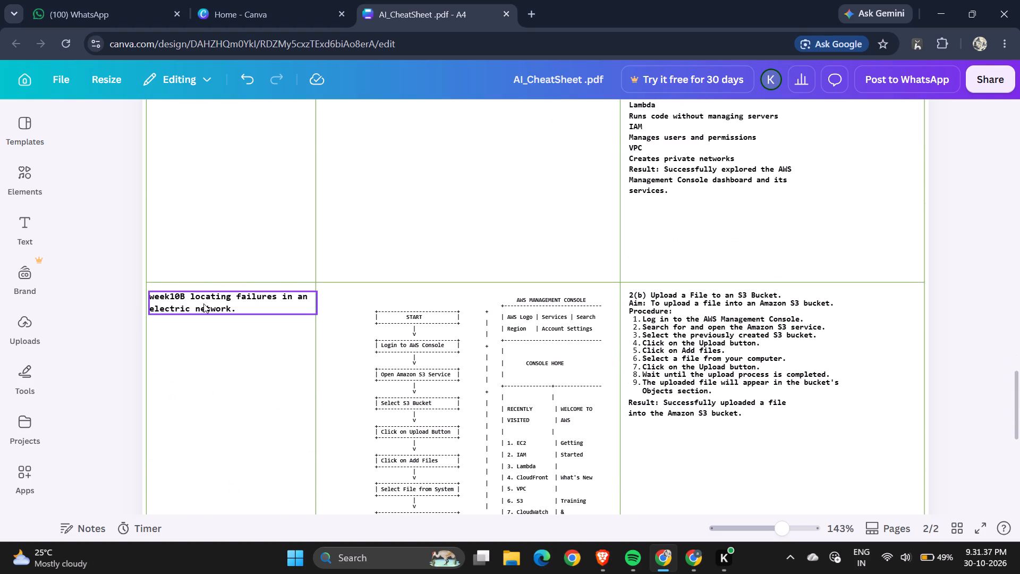
pyautogui.press('BackSpace')
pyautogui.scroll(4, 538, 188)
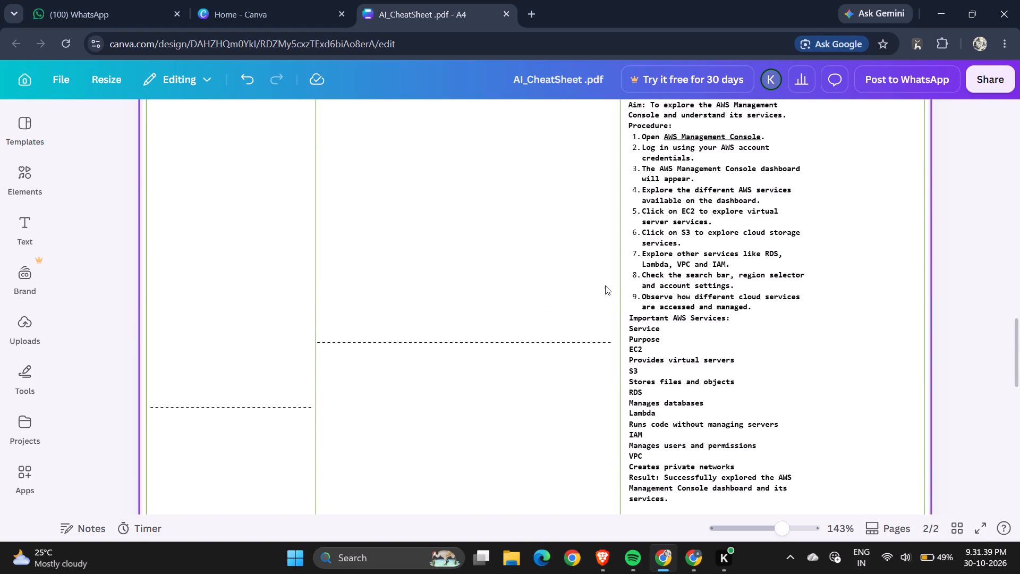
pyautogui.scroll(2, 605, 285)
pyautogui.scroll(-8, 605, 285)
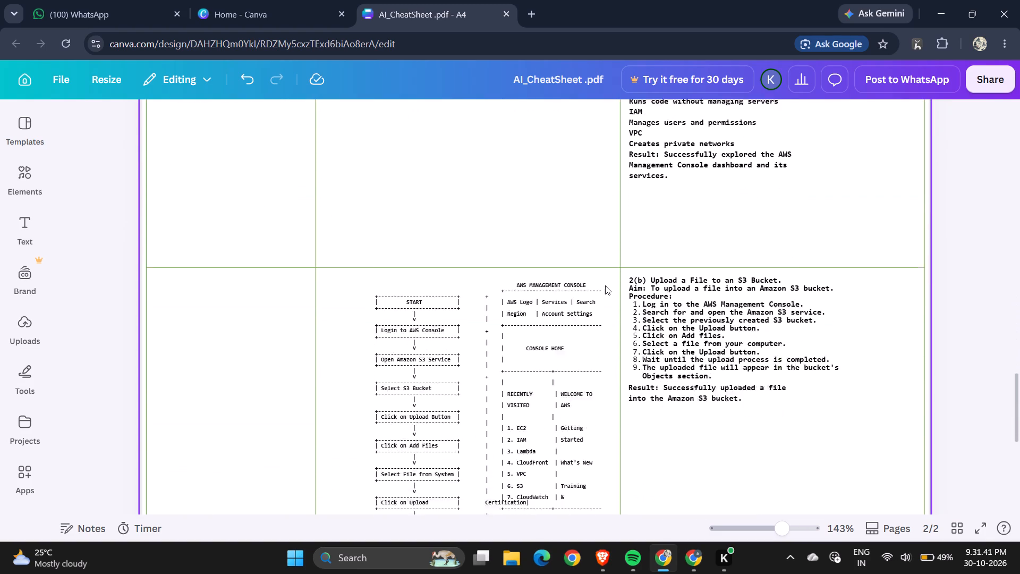
# Delete the week 4 A Minimax Algorithm and week 2 A Family Tree headings from page 1's upper table.
pyautogui.scroll(-1, 605, 285)
pyautogui.scroll(13, 605, 285)
pyautogui.scroll(-3, 698, 313)
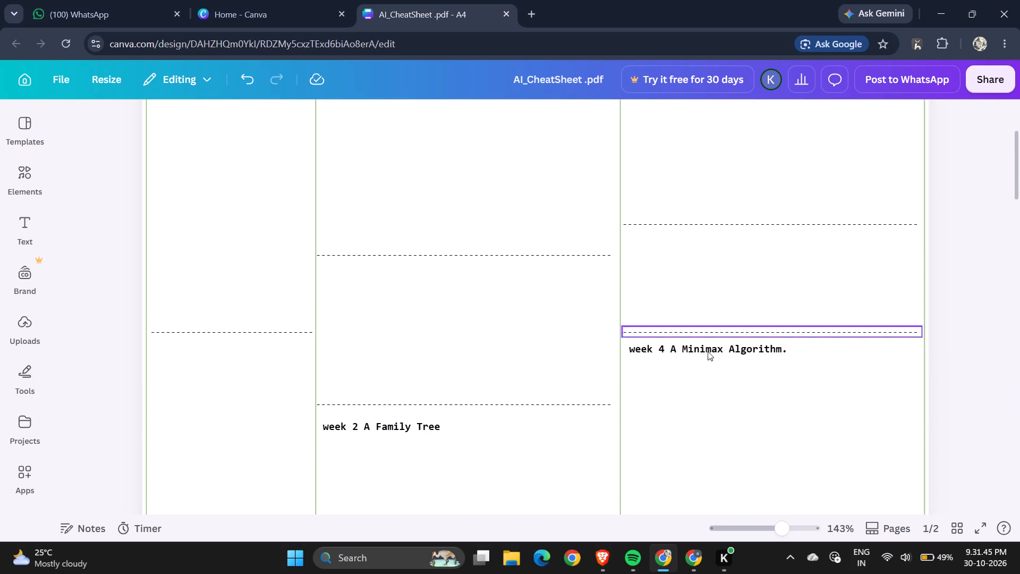
pyautogui.click(707, 348)
pyautogui.press('BackSpace')
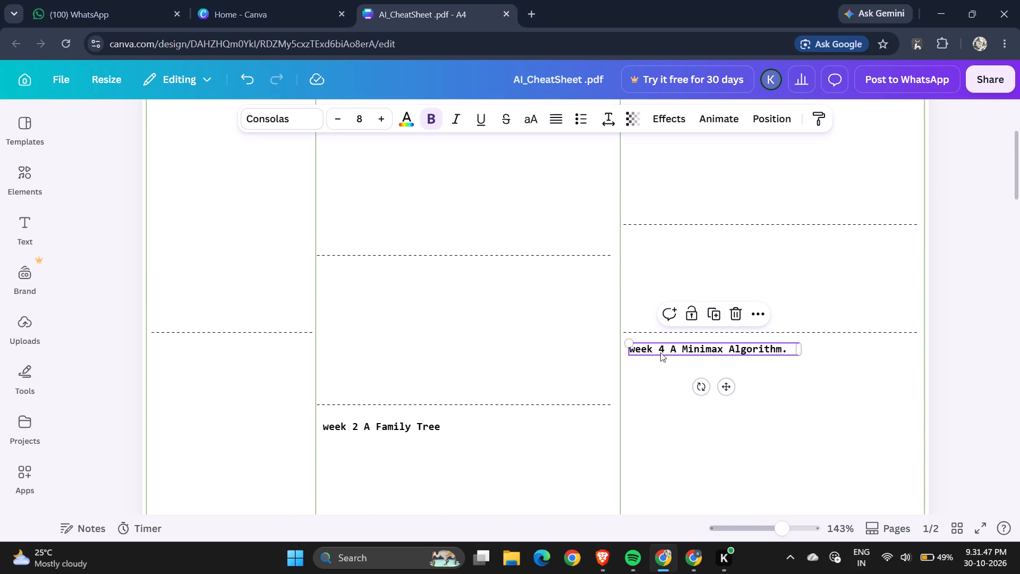
pyautogui.click(425, 428)
pyautogui.press('BackSpace')
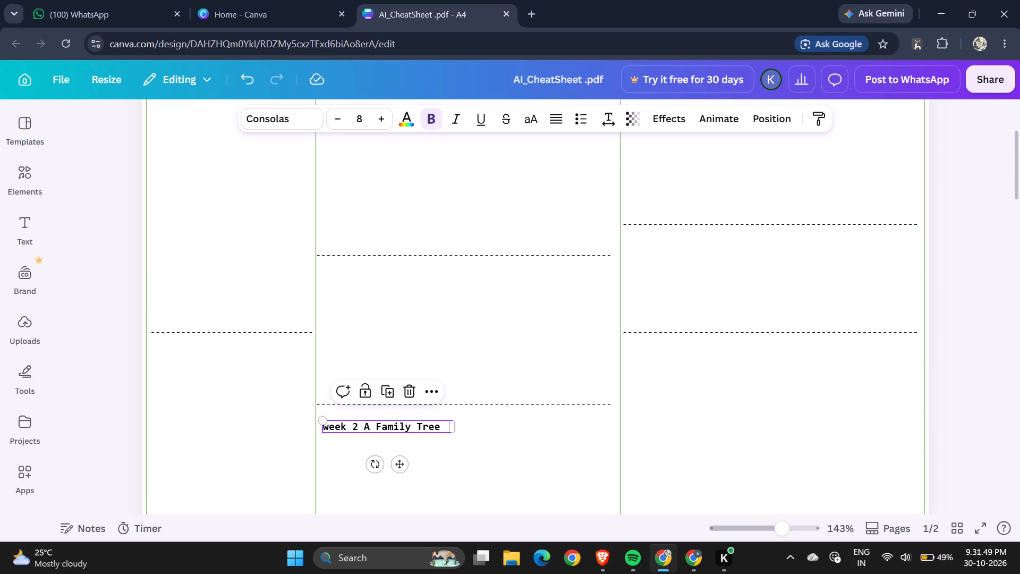
# Delete all five dashed divider lines from the three columns of page 1's upper table.
pyautogui.scroll(6, 637, 246)
pyautogui.scroll(-1, 637, 246)
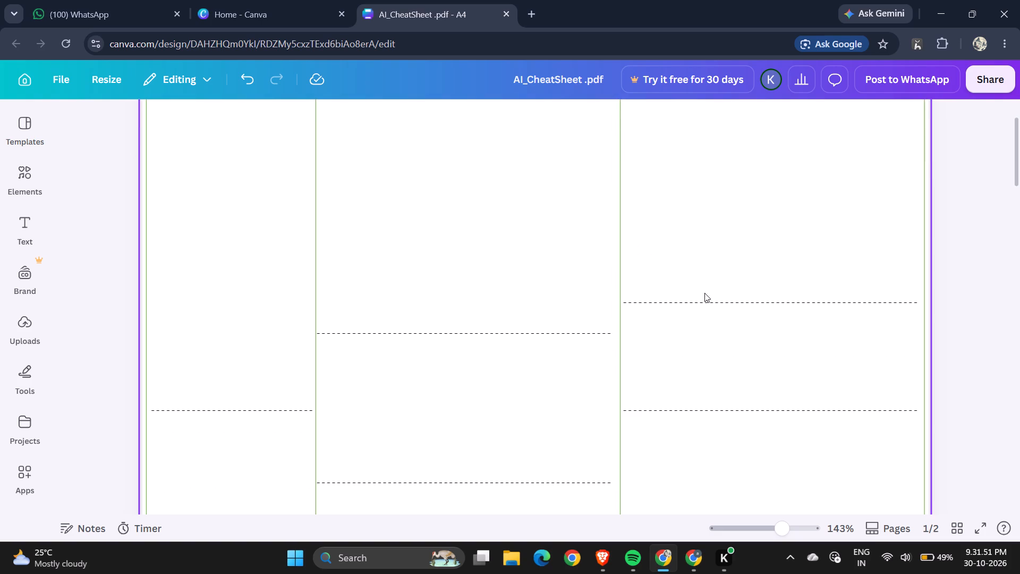
pyautogui.click(713, 306)
pyautogui.press('BackSpace')
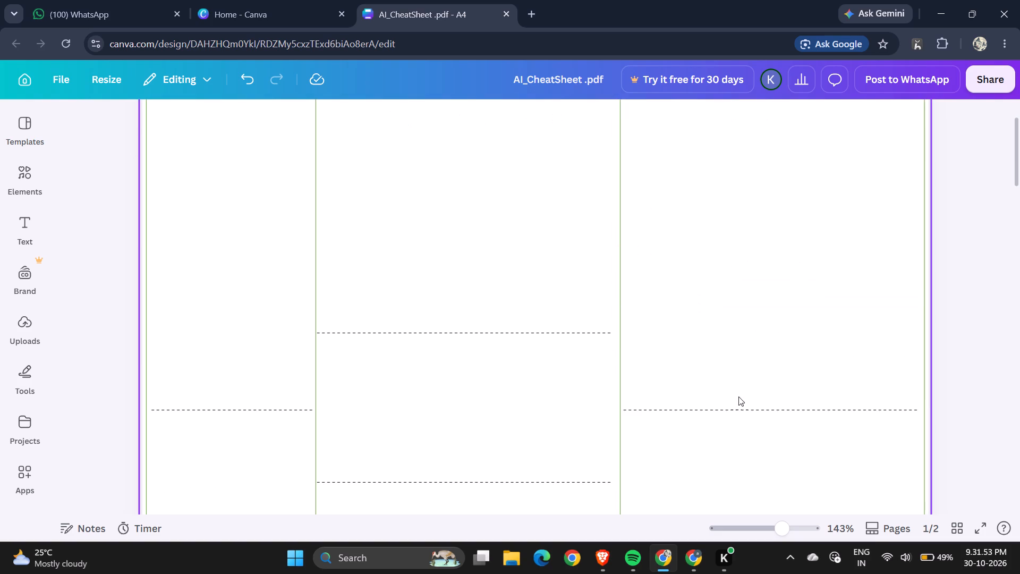
pyautogui.click(746, 404)
pyautogui.press('BackSpace')
pyautogui.click(555, 337)
pyautogui.press('BackSpace')
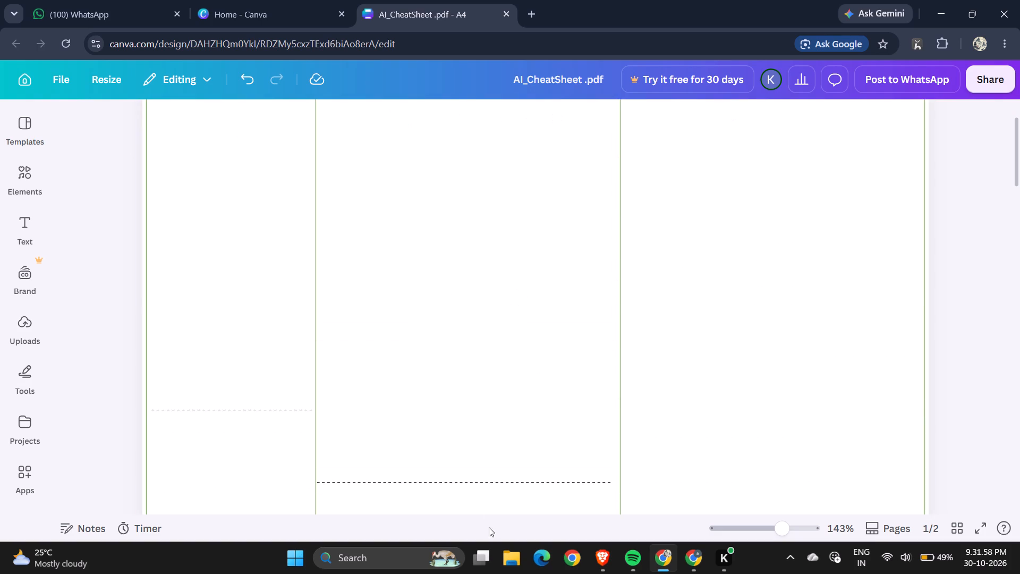
pyautogui.click(494, 480)
pyautogui.press('BackSpace')
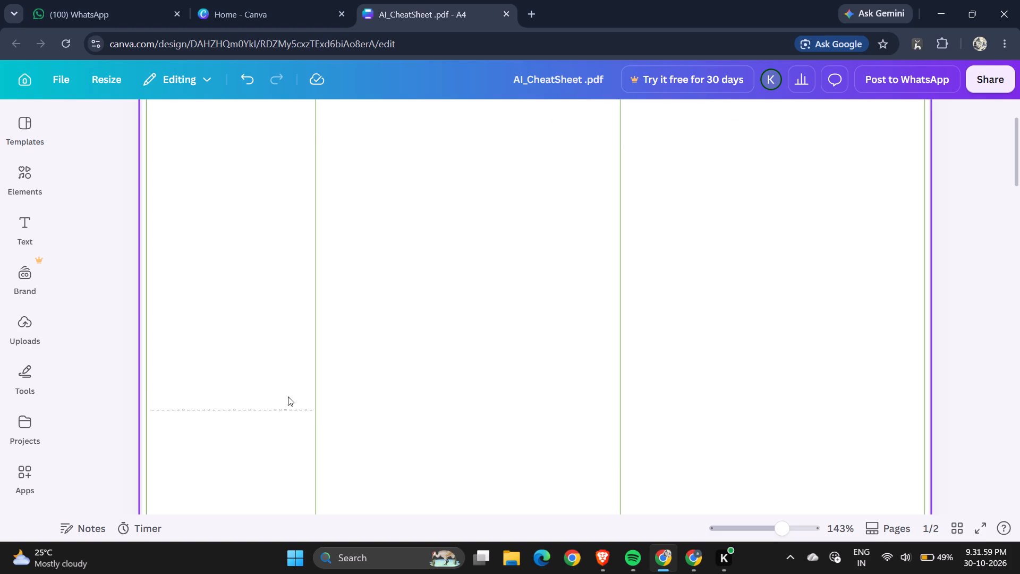
pyautogui.click(270, 409)
pyautogui.press('BackSpace')
# Examine both pages for leftover text and dividers and for the AWS content on page 2.
pyautogui.scroll(5, 634, 159)
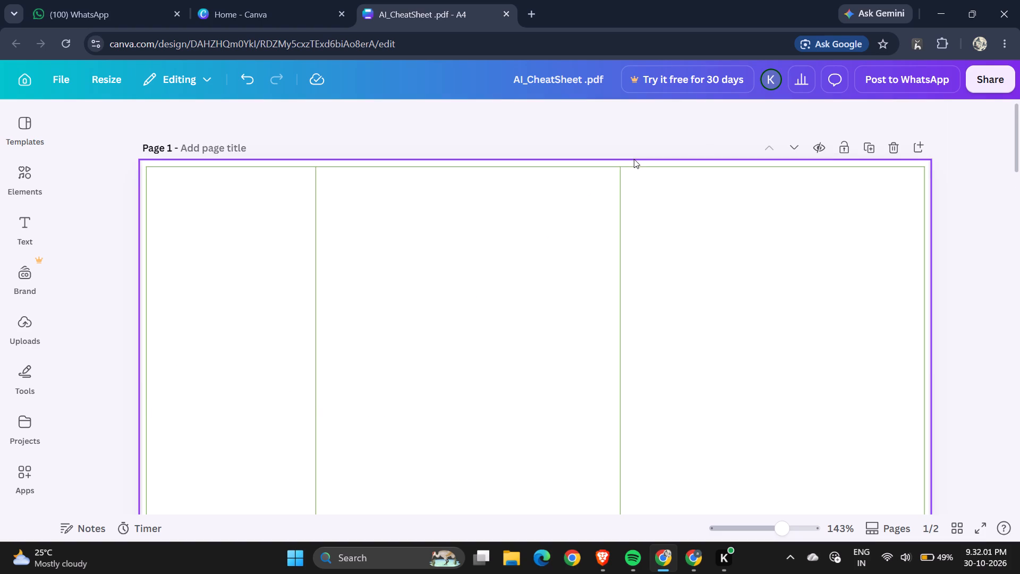
pyautogui.scroll(-13, 634, 159)
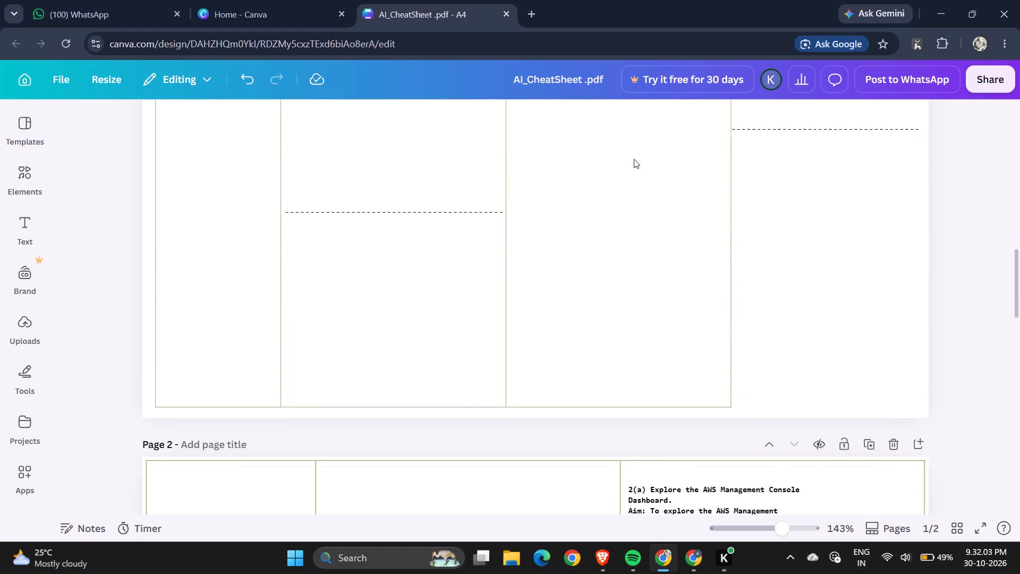
pyautogui.scroll(4, 634, 159)
pyautogui.scroll(-6, 634, 159)
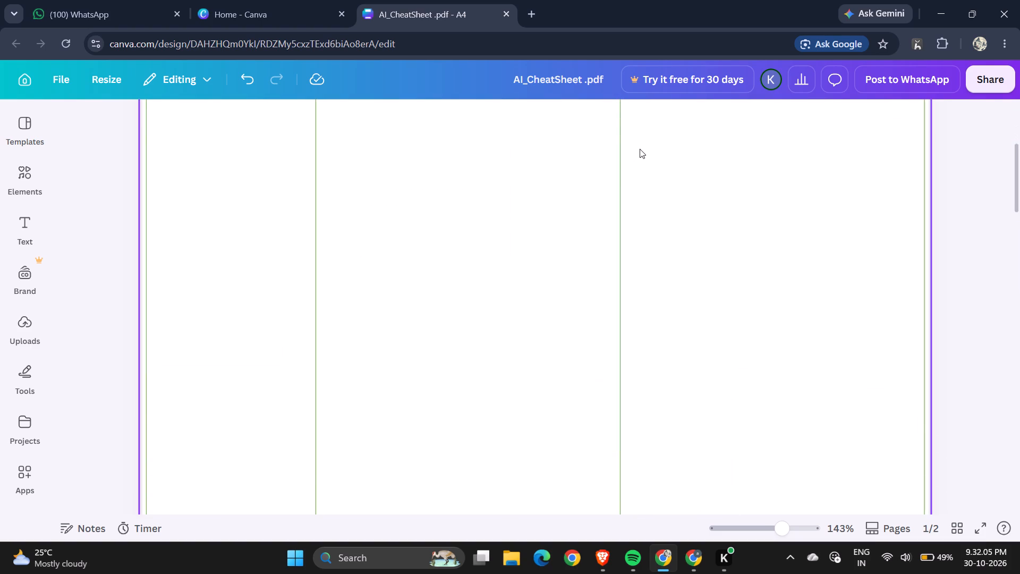
pyautogui.scroll(-5, 640, 149)
pyautogui.click(627, 310)
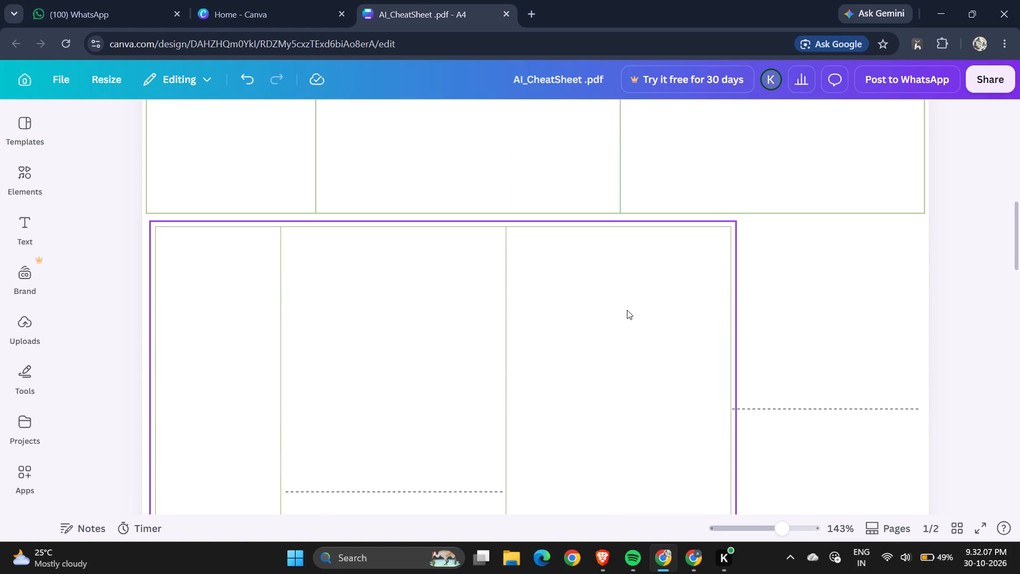
pyautogui.scroll(-12, 627, 310)
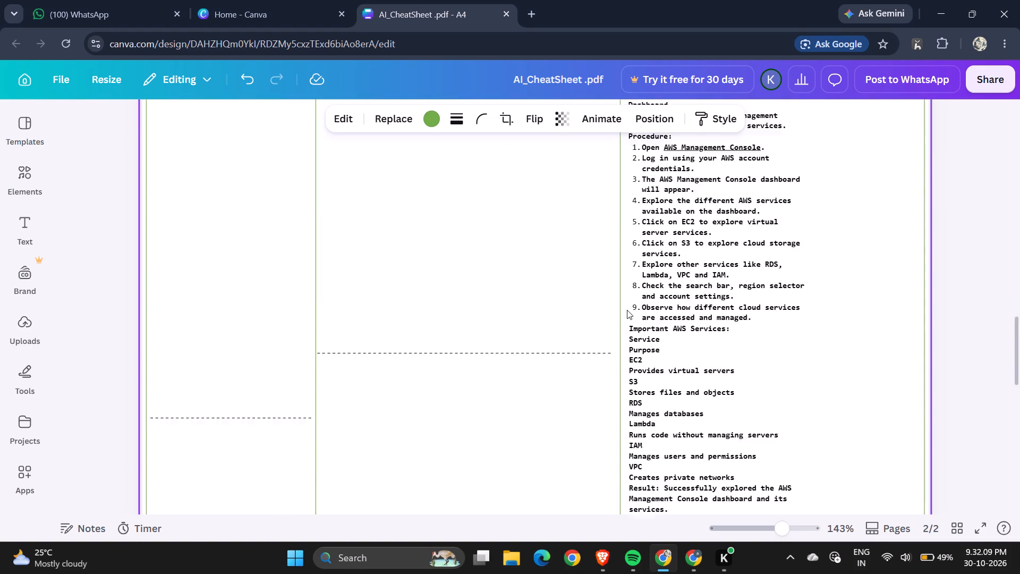
pyautogui.scroll(-2, 627, 310)
pyautogui.scroll(2, 627, 310)
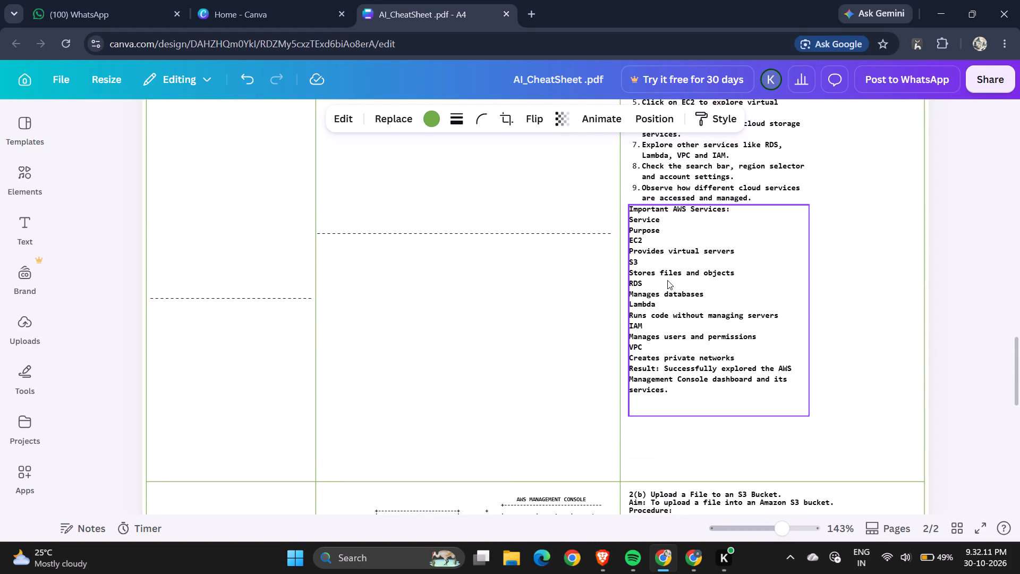
# Move the 2(a) Explore the AWS Management Console Dashboard text from page 2 to the top of page 1's third column.
pyautogui.click(675, 266)
pyautogui.scroll(2, 675, 266)
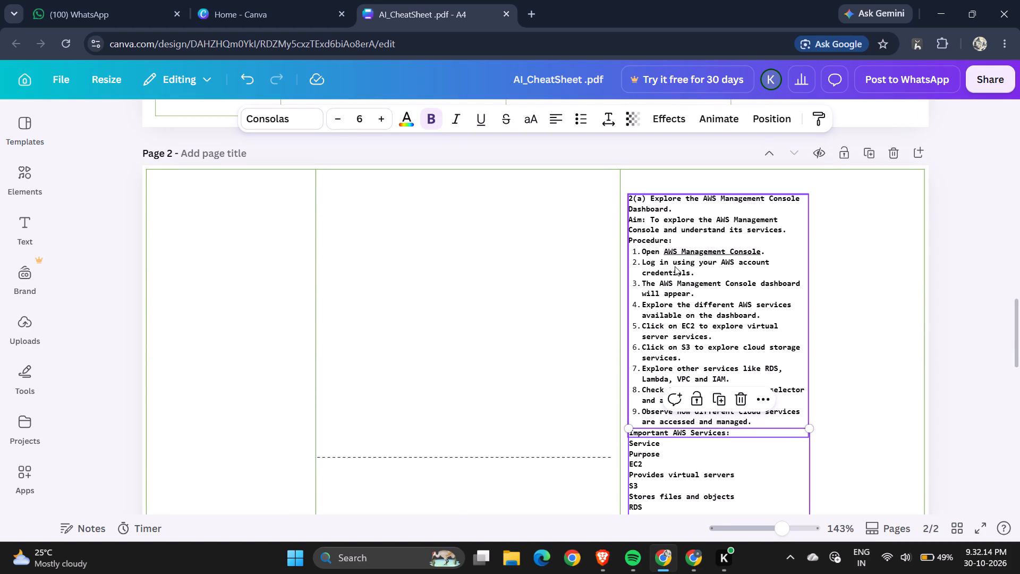
pyautogui.scroll(1, 675, 304)
pyautogui.click(539, 344)
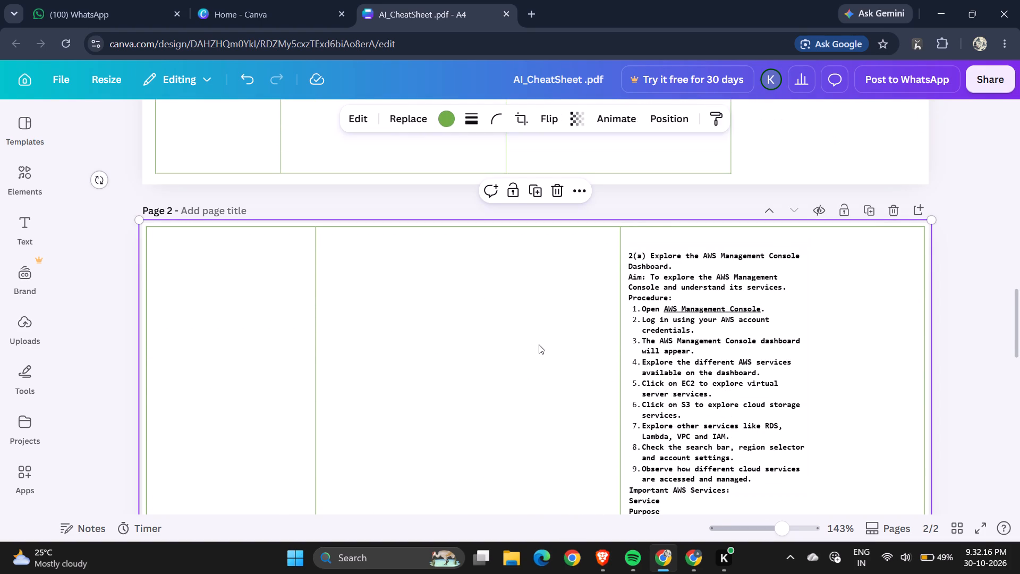
pyautogui.scroll(1, 701, 344)
pyautogui.moveTo(708, 400); pyautogui.dragTo(688, 113)
pyautogui.scroll(1, 704, 420)
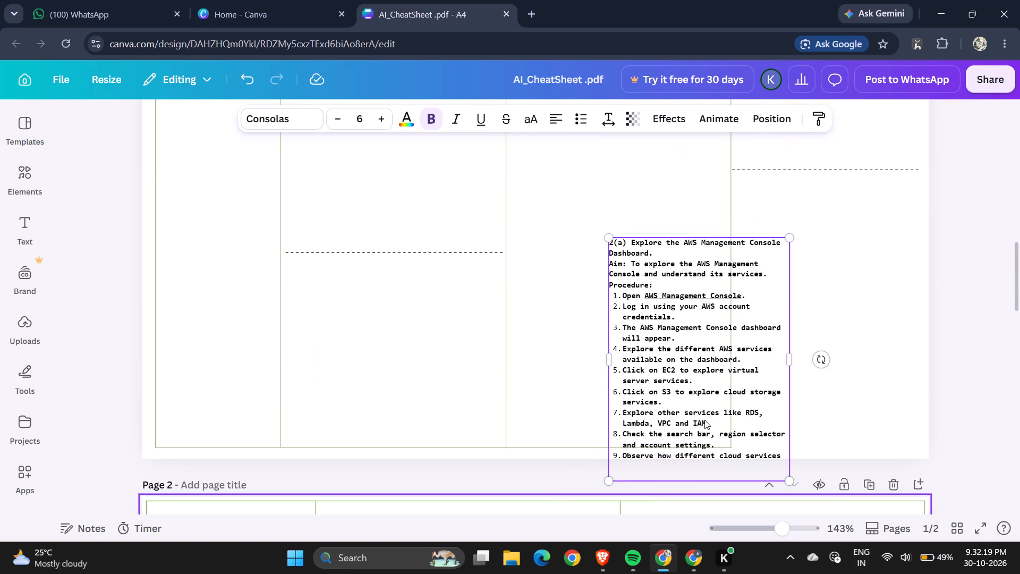
pyautogui.scroll(1, 704, 420)
pyautogui.moveTo(750, 281); pyautogui.dragTo(736, 116)
pyautogui.scroll(1, 746, 341)
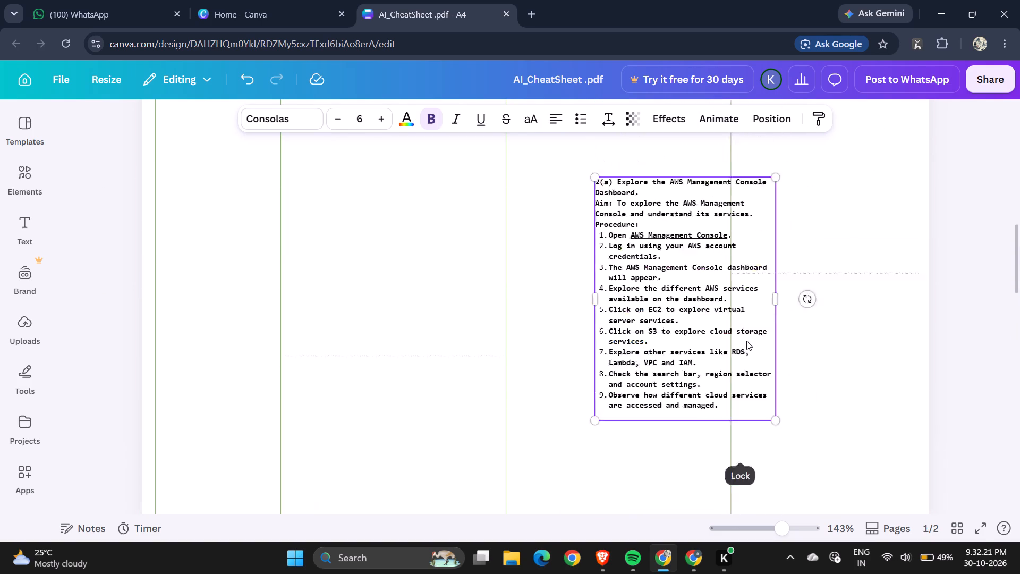
pyautogui.scroll(1, 746, 341)
pyautogui.moveTo(705, 437); pyautogui.dragTo(743, 121)
pyautogui.scroll(2, 743, 121)
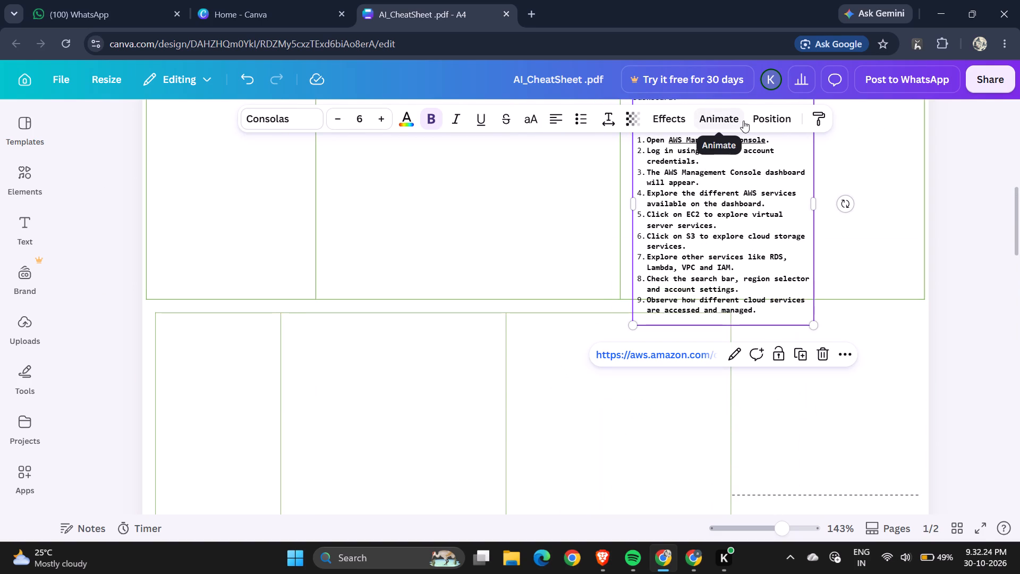
pyautogui.scroll(2, 579, 208)
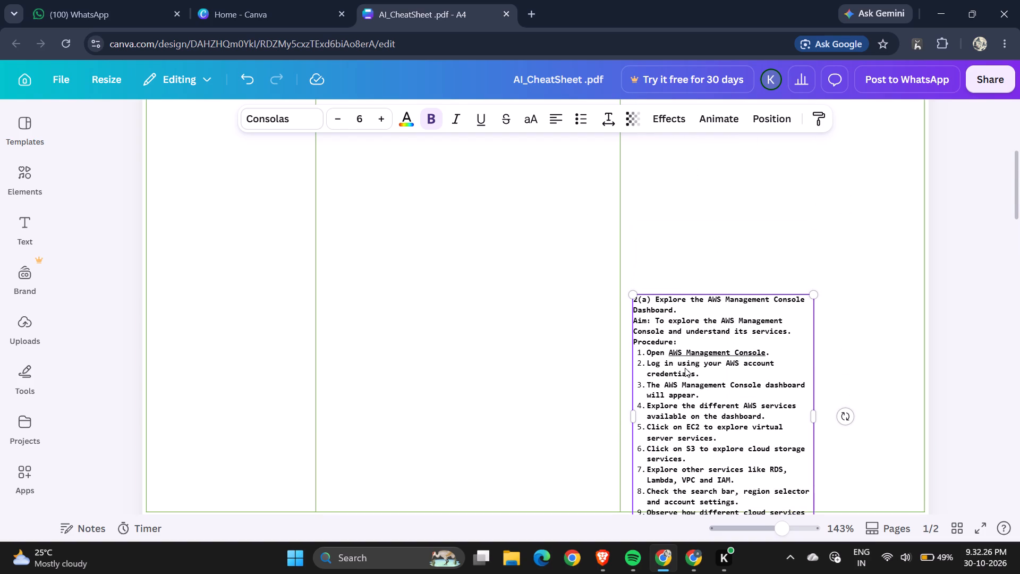
pyautogui.moveTo(685, 368); pyautogui.dragTo(690, 157)
pyautogui.scroll(2, 690, 157)
pyautogui.moveTo(756, 389); pyautogui.dragTo(747, 210)
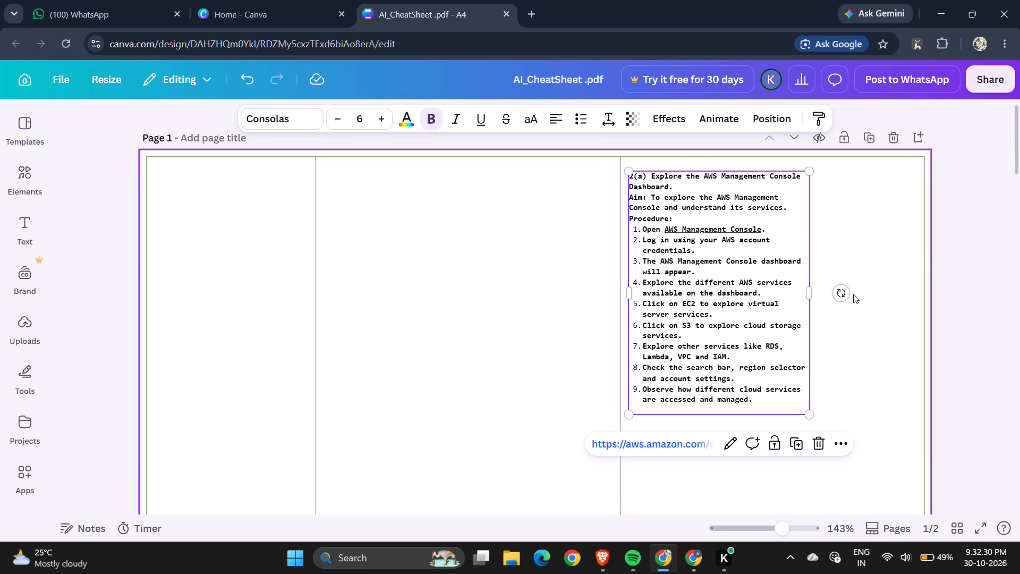
# Widen the 2(a) text box on page 1 to a width of about 5.3, keeping its text size.
pyautogui.moveTo(811, 293); pyautogui.dragTo(827, 293)
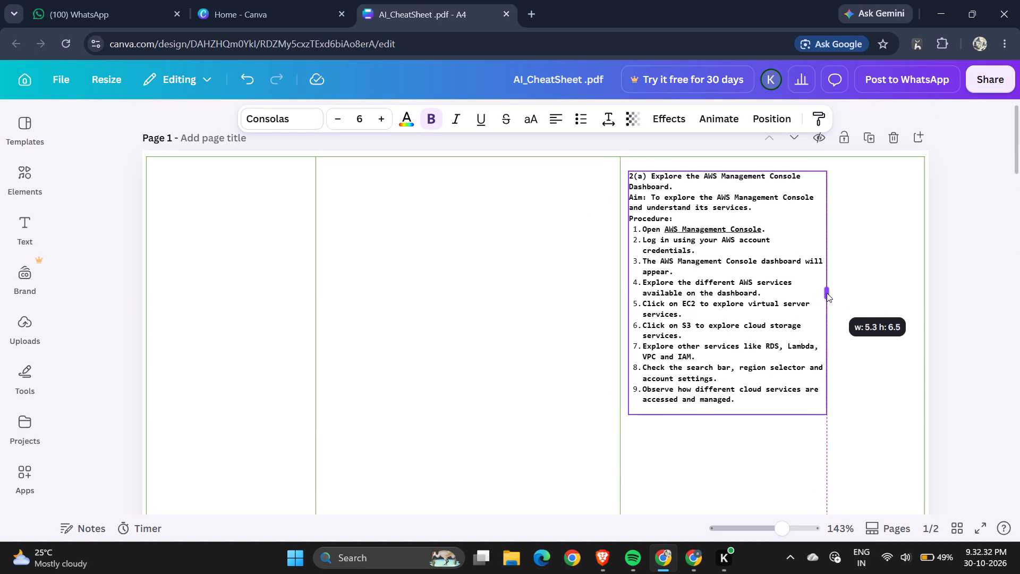
pyautogui.moveTo(827, 293); pyautogui.dragTo(828, 294)
pyautogui.click(868, 234)
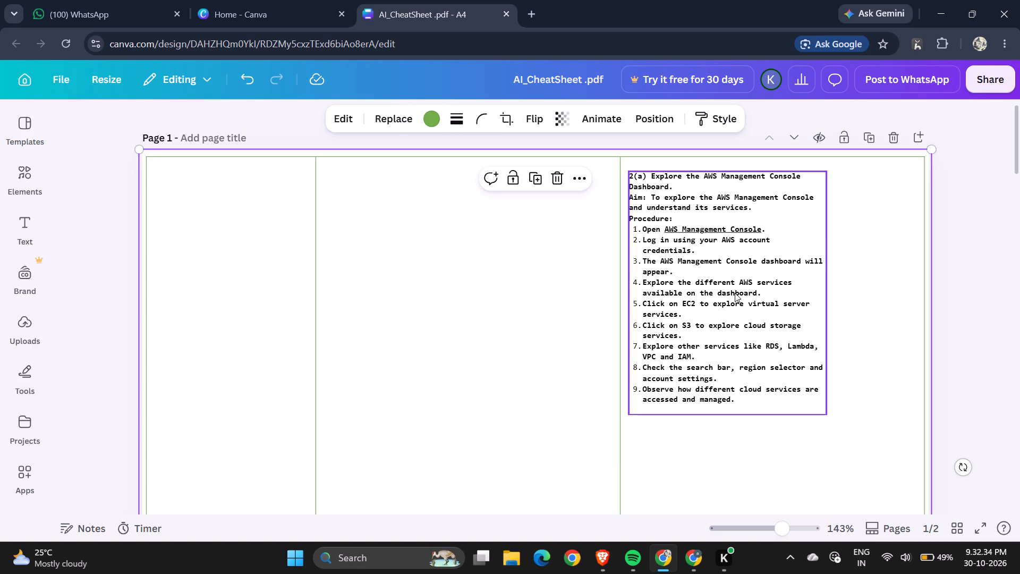
# Move the Important AWS Services text block from page 2 to page 1's third column, directly beneath the 2(a) procedure.
pyautogui.scroll(-12, 735, 293)
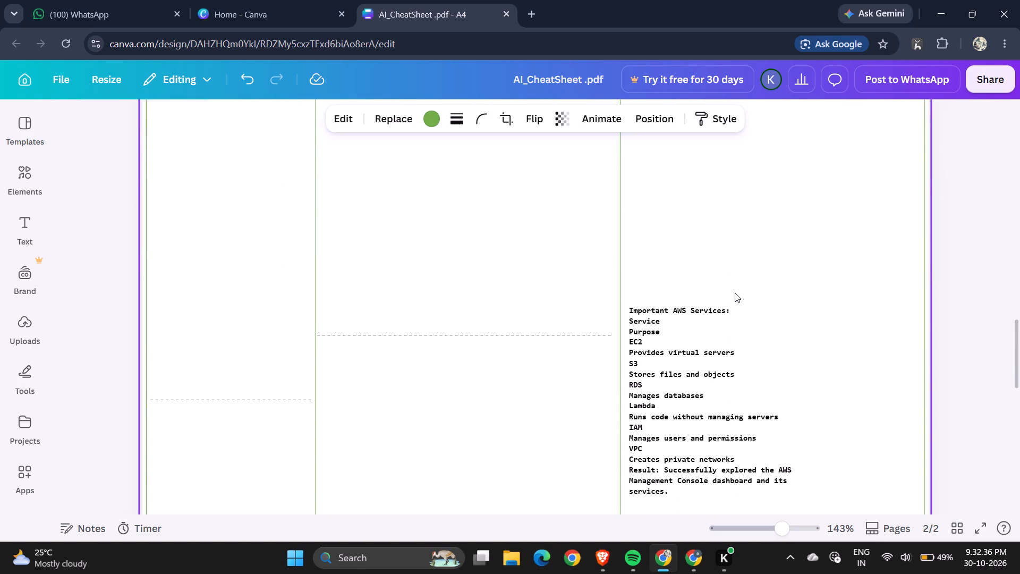
pyautogui.moveTo(677, 356); pyautogui.dragTo(718, 129)
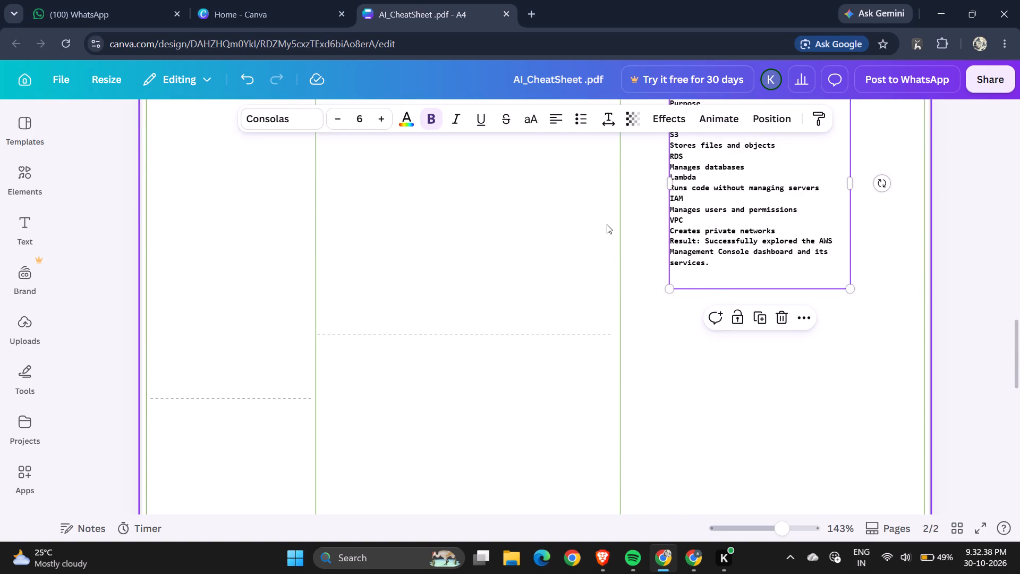
pyautogui.scroll(2, 607, 224)
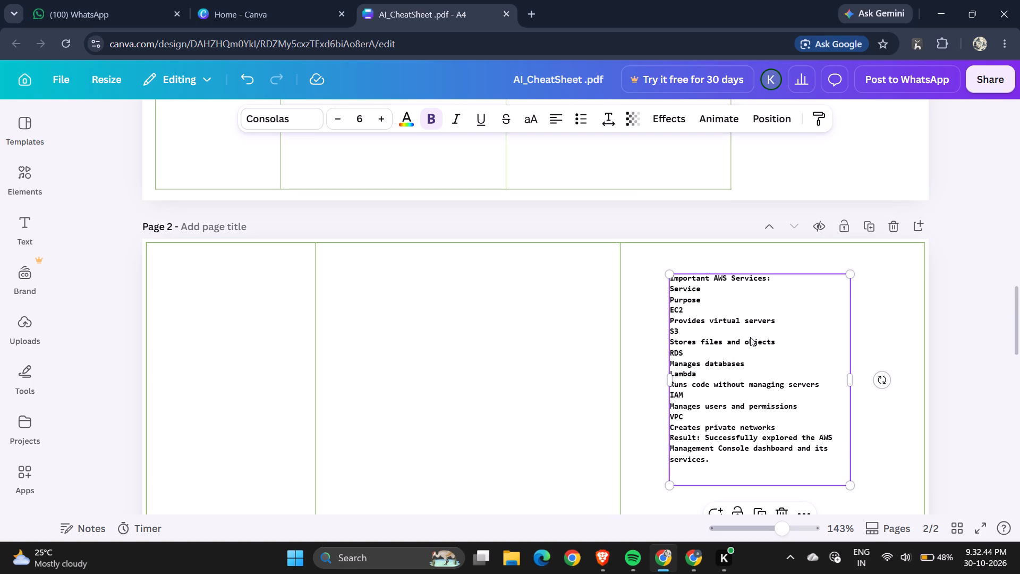
pyautogui.moveTo(750, 337); pyautogui.dragTo(678, 52)
pyautogui.scroll(2, 720, 334)
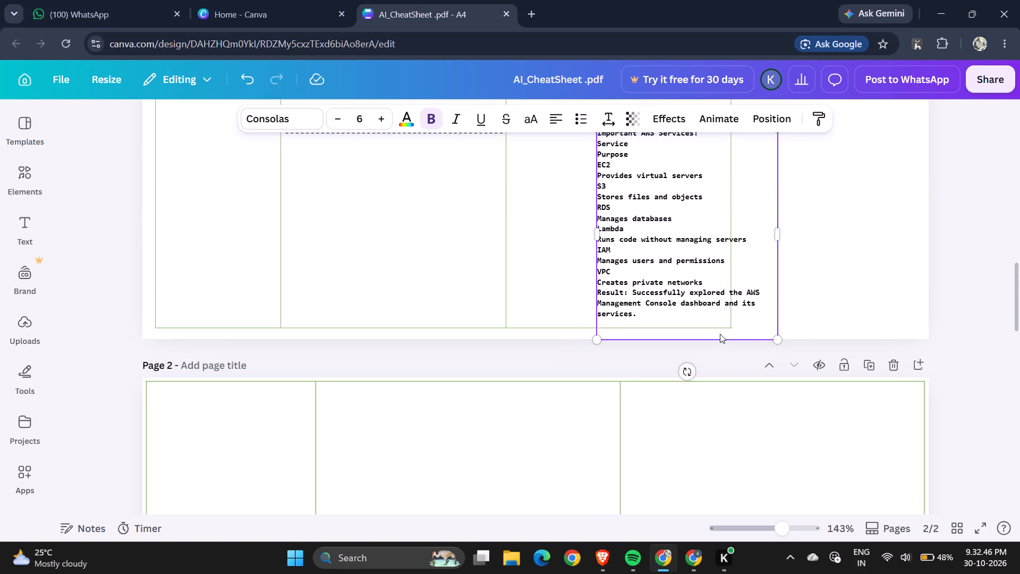
pyautogui.moveTo(693, 240); pyautogui.dragTo(775, 172)
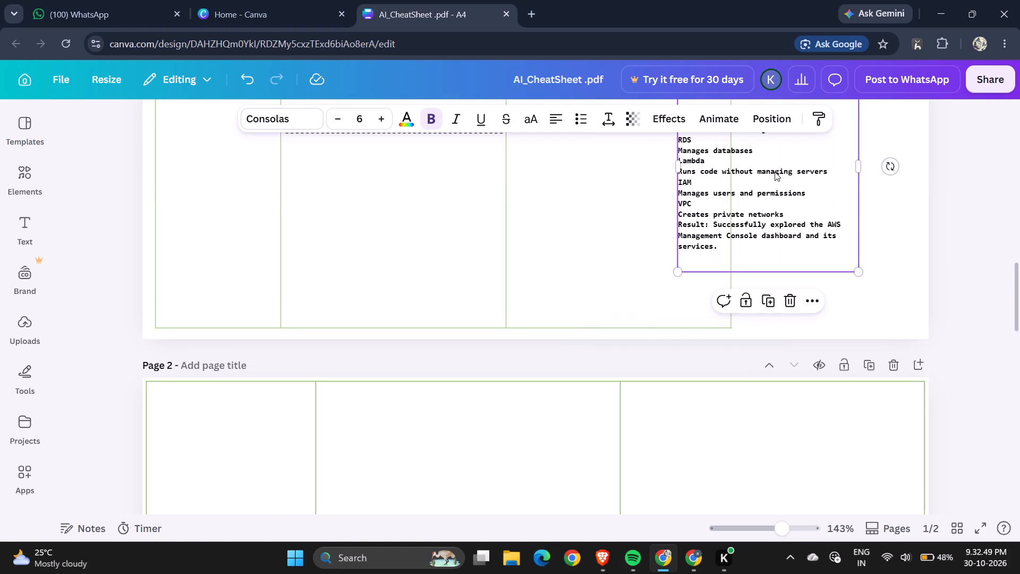
pyautogui.scroll(3, 775, 172)
pyautogui.moveTo(794, 485); pyautogui.dragTo(770, 232)
pyautogui.scroll(1, 770, 232)
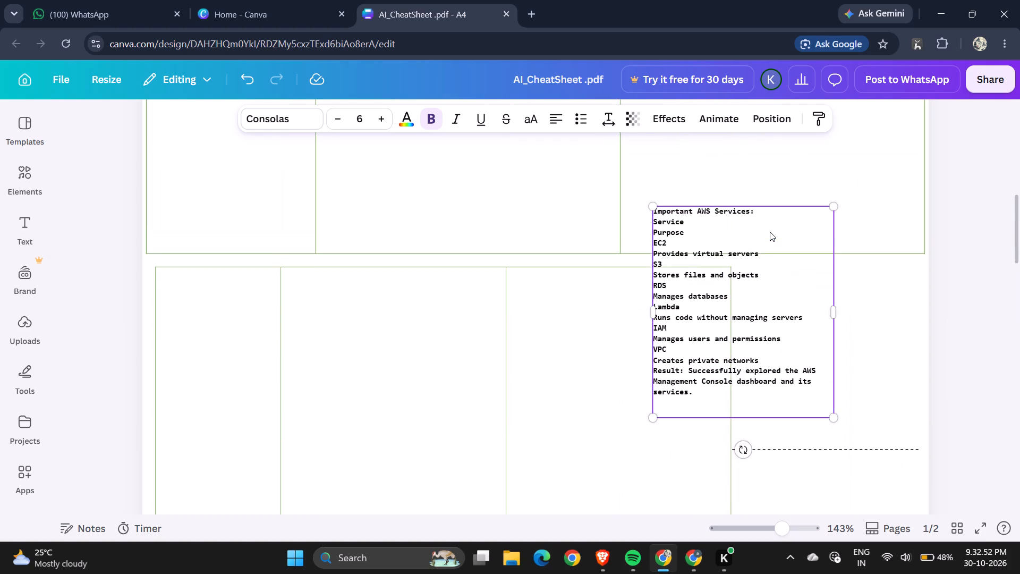
pyautogui.scroll(1, 770, 232)
pyautogui.scroll(-4, 751, 225)
pyautogui.moveTo(754, 281); pyautogui.dragTo(766, 139)
pyautogui.scroll(1, 766, 139)
pyautogui.moveTo(752, 359); pyautogui.dragTo(723, 262)
pyautogui.scroll(2, 723, 262)
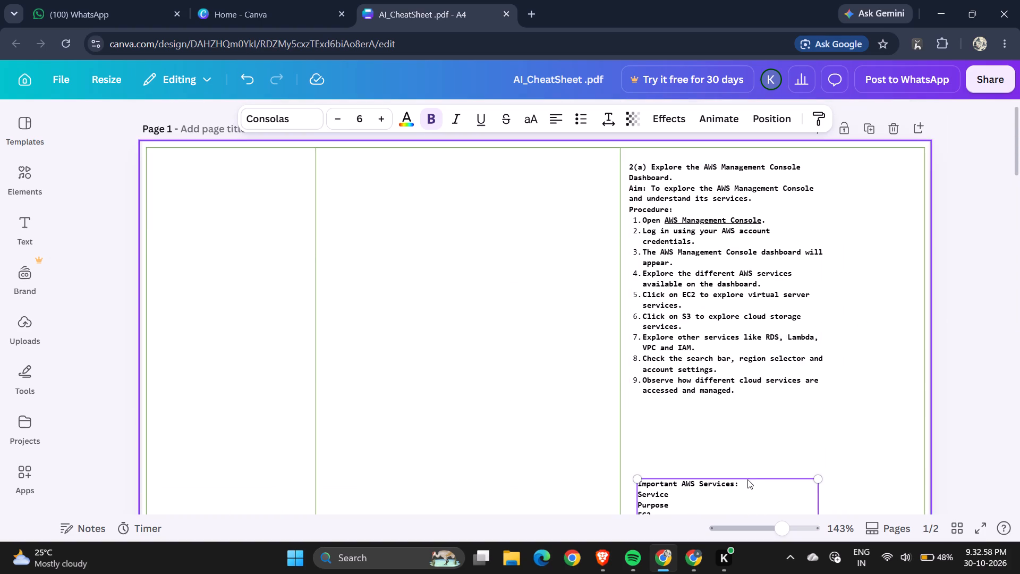
pyautogui.moveTo(750, 485); pyautogui.dragTo(746, 407)
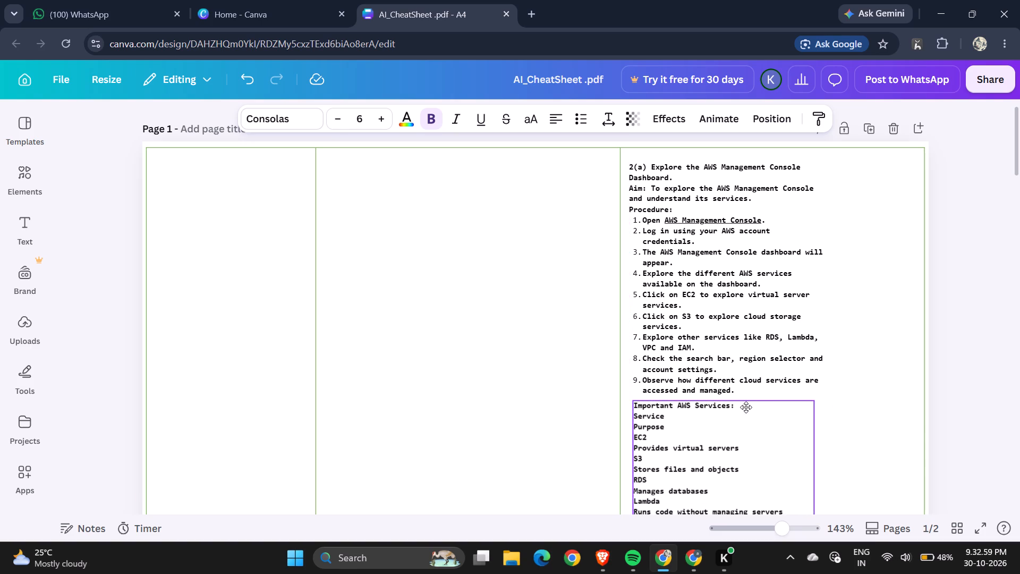
pyautogui.moveTo(746, 407); pyautogui.dragTo(747, 408)
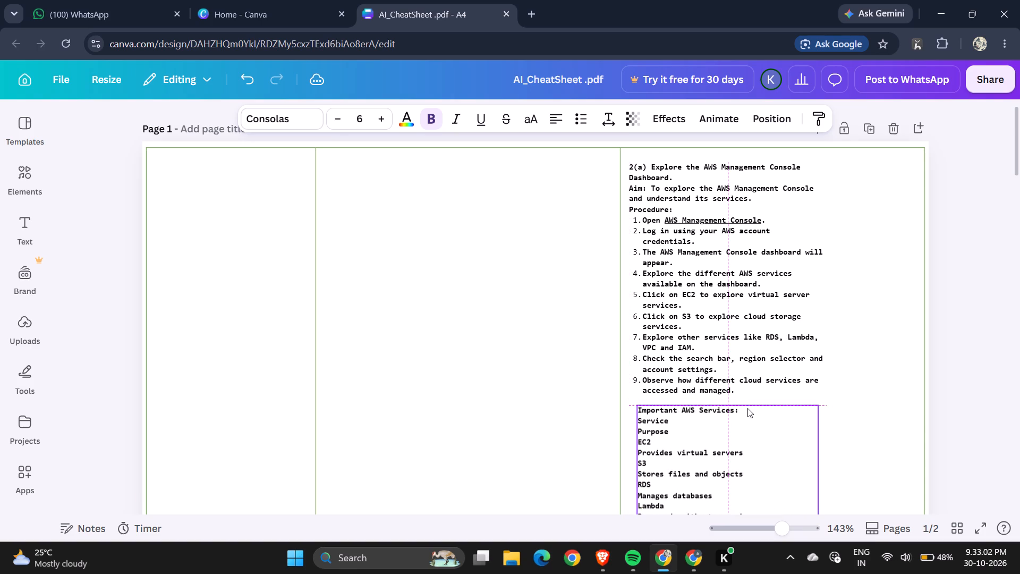
pyautogui.click(736, 415)
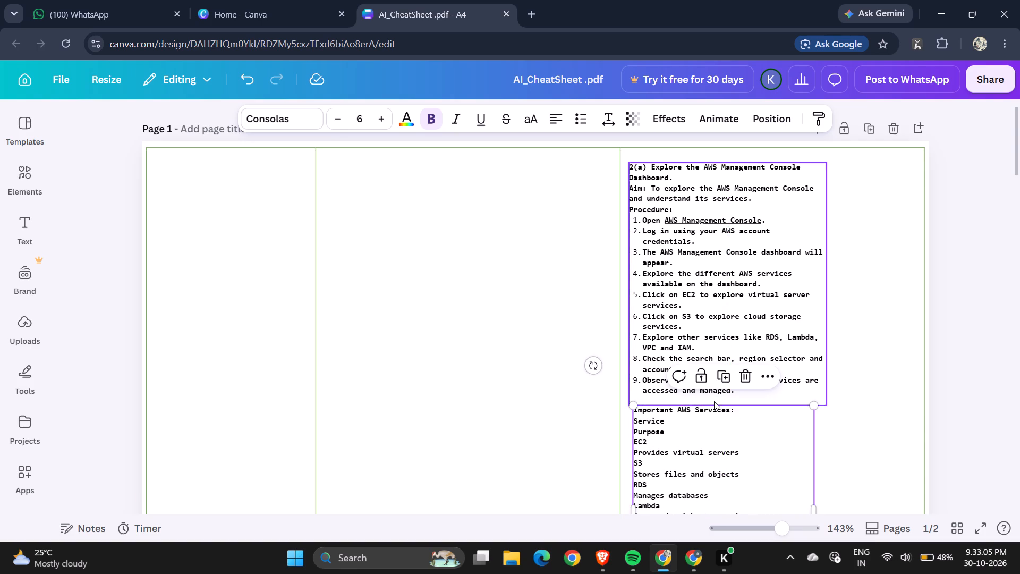
# Move the AWS Management Console diagram and the S3 upload flowchart up into the upper cell of page 2's second column.
pyautogui.scroll(-3, 714, 401)
pyautogui.scroll(-3, 750, 348)
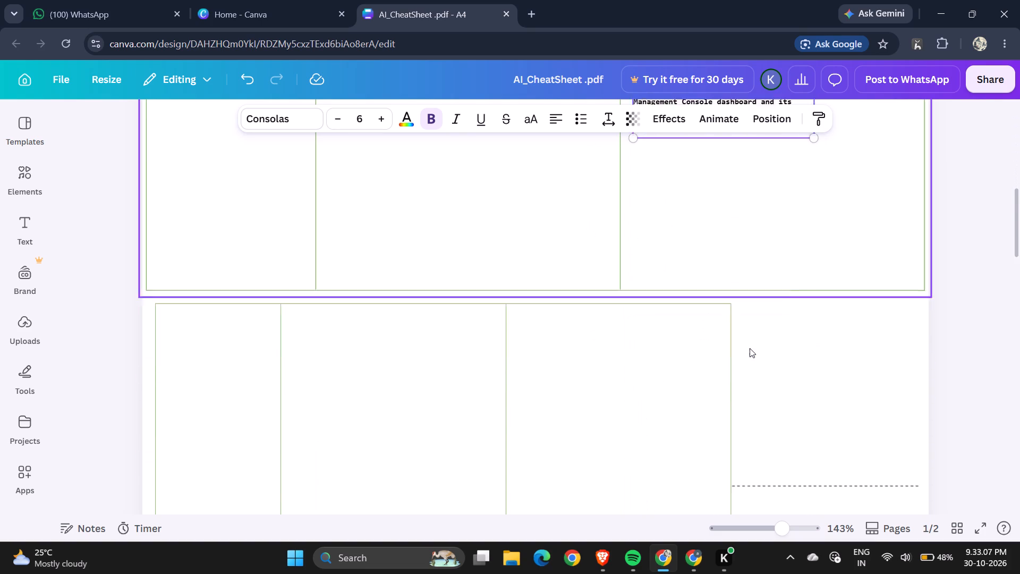
pyautogui.scroll(-5, 750, 348)
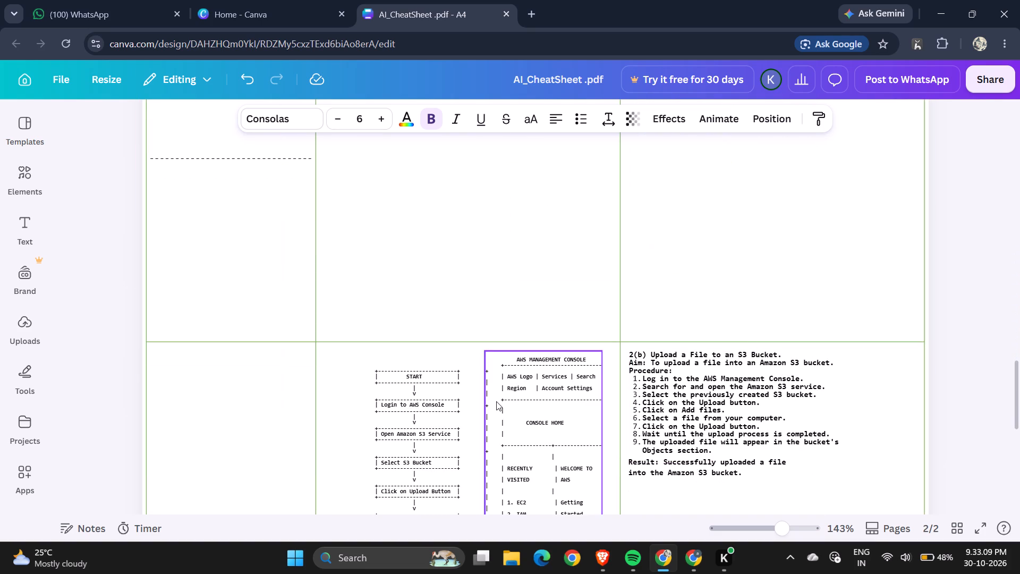
pyautogui.moveTo(496, 401); pyautogui.dragTo(505, 153)
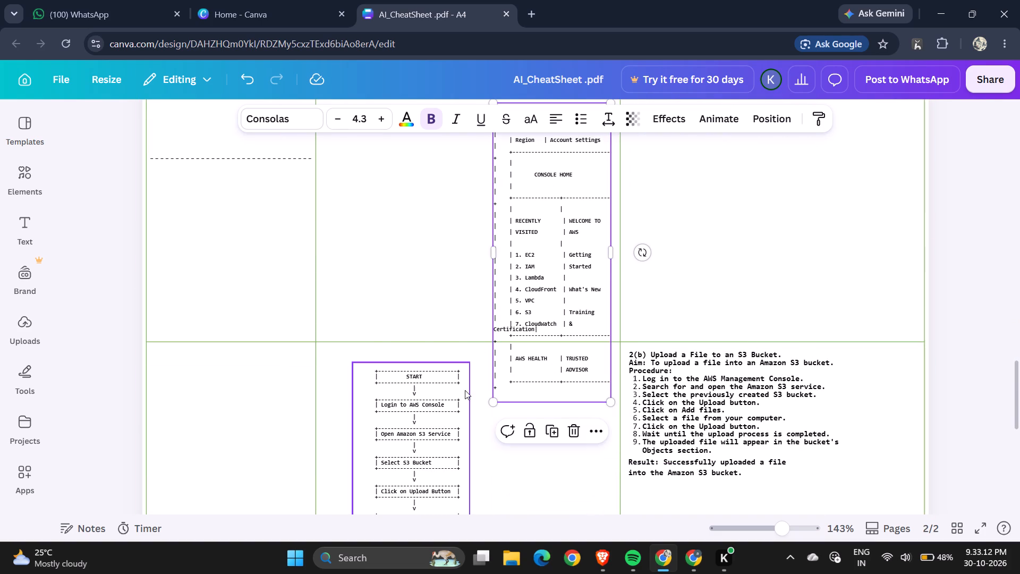
pyautogui.scroll(-2, 465, 390)
pyautogui.moveTo(414, 367); pyautogui.dragTo(438, 232)
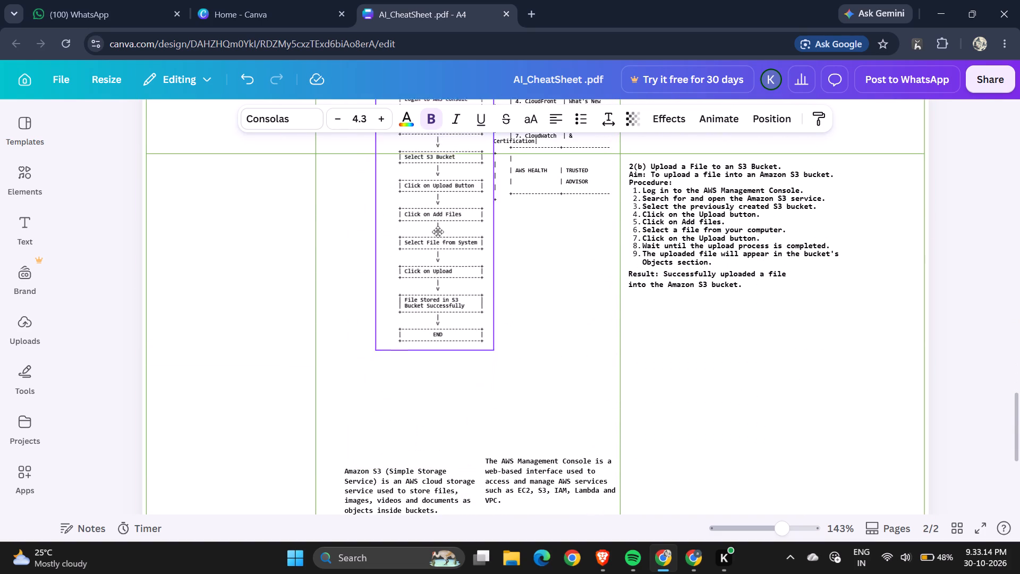
pyautogui.moveTo(438, 232); pyautogui.dragTo(437, 222)
pyautogui.scroll(4, 437, 222)
pyautogui.moveTo(443, 383); pyautogui.dragTo(451, 122)
pyautogui.scroll(-5, 451, 122)
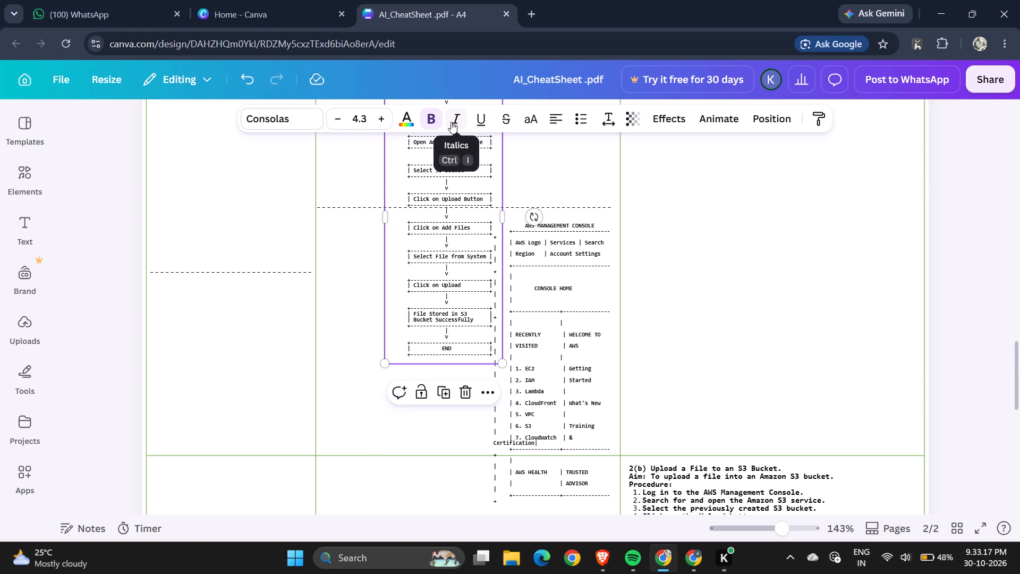
pyautogui.moveTo(551, 343); pyautogui.dragTo(538, 181)
# Move the 2(b) S3 upload procedure and its Result line up into the upper cell of page 2's third column.
pyautogui.scroll(-2, 618, 344)
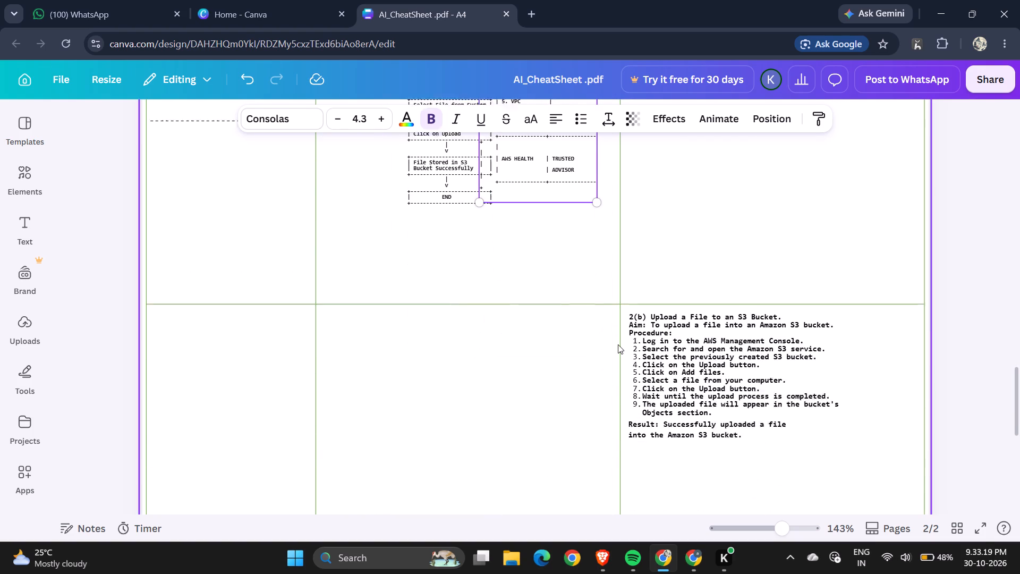
pyautogui.scroll(-1, 618, 344)
pyautogui.moveTo(691, 341); pyautogui.dragTo(685, 192)
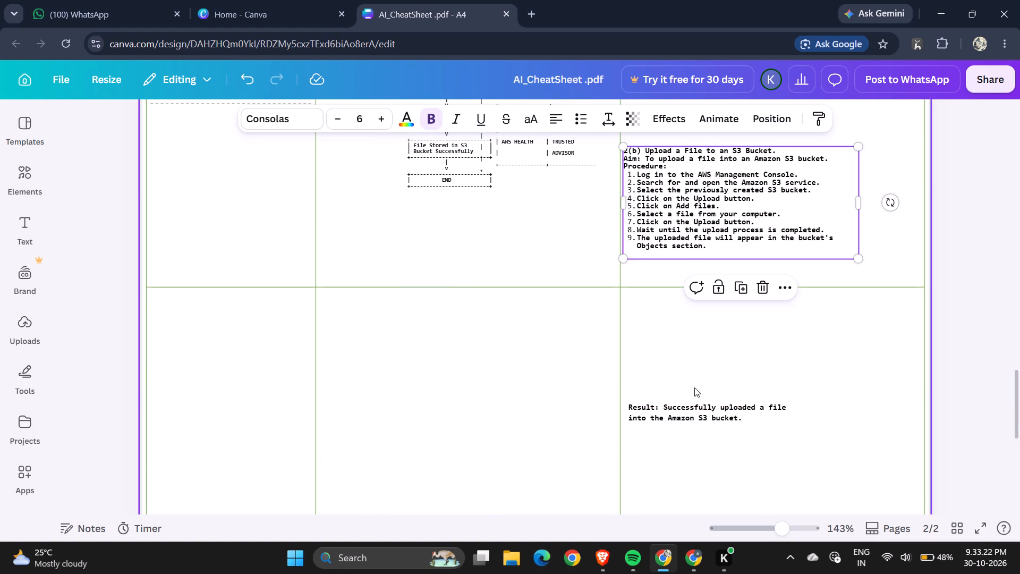
pyautogui.moveTo(705, 416); pyautogui.dragTo(702, 272)
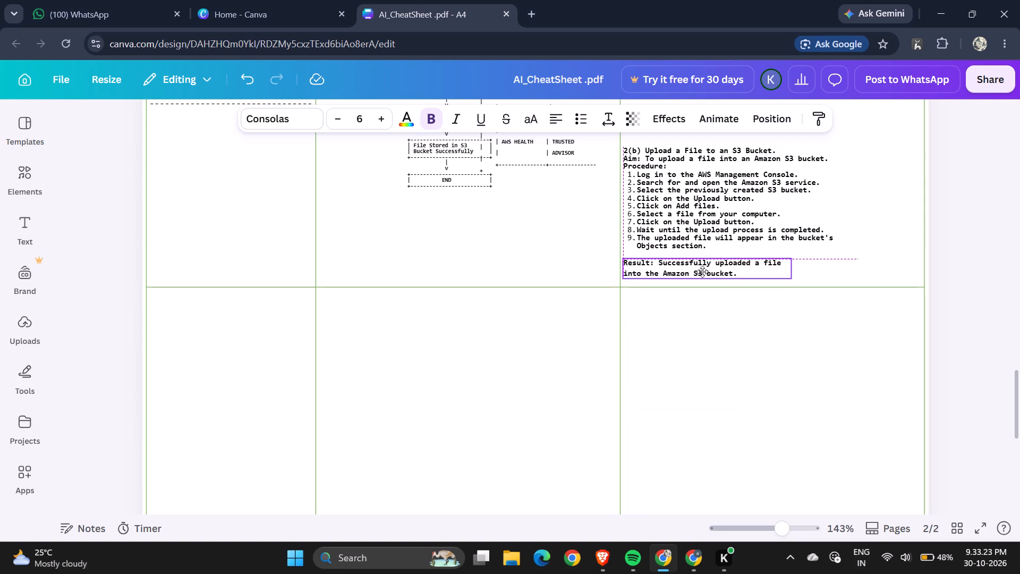
pyautogui.moveTo(702, 272); pyautogui.dragTo(702, 270)
# Move the 2(b) Upload a File to an S3 Bucket procedure from page 2 to page 1's third column, beneath the AWS services Result text.
pyautogui.scroll(1, 702, 270)
pyautogui.moveTo(718, 334); pyautogui.dragTo(724, 168)
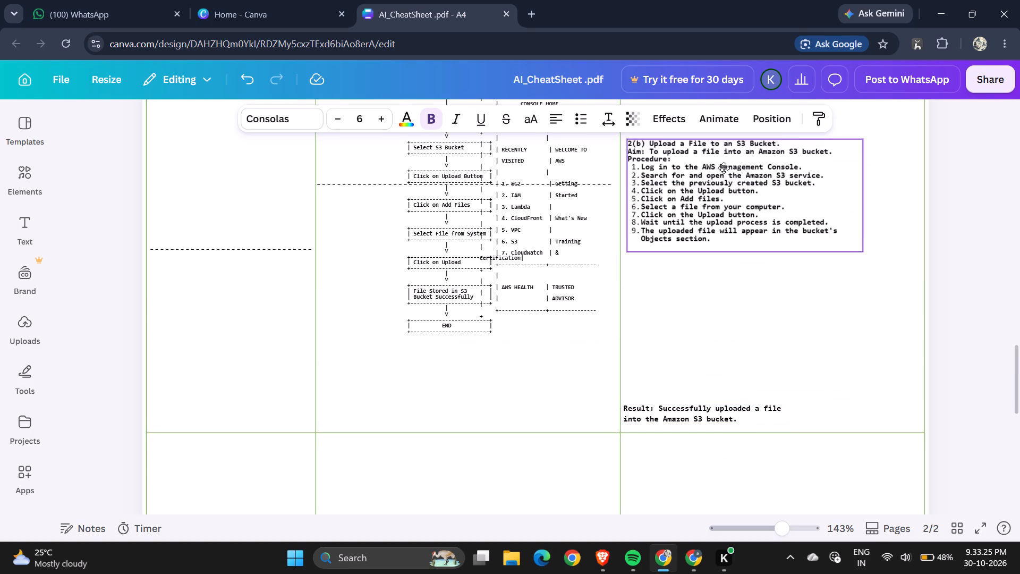
pyautogui.scroll(1, 724, 168)
pyautogui.moveTo(711, 351); pyautogui.dragTo(718, 229)
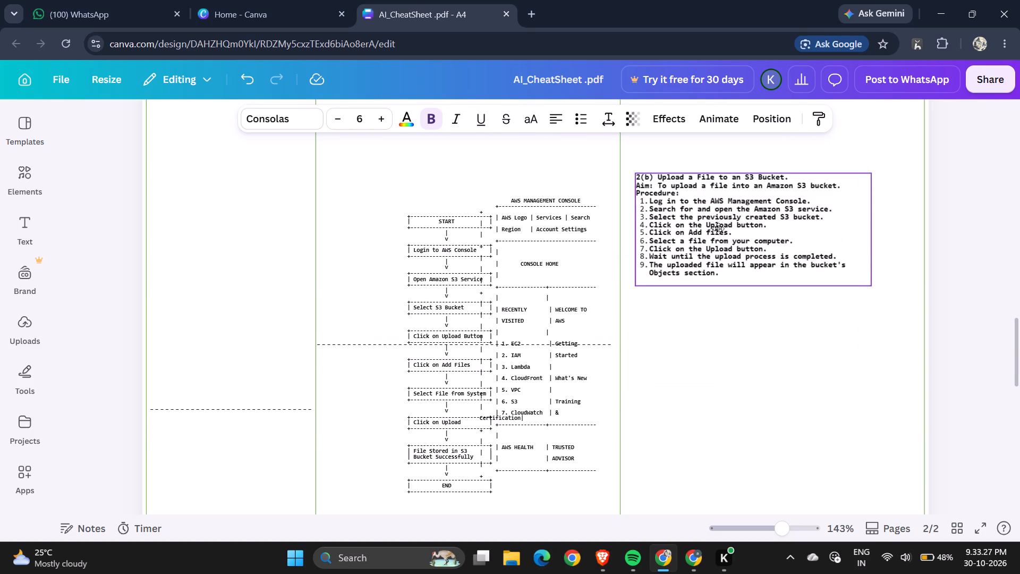
pyautogui.moveTo(718, 229); pyautogui.dragTo(725, 127)
pyautogui.scroll(2, 725, 127)
pyautogui.scroll(2, 713, 267)
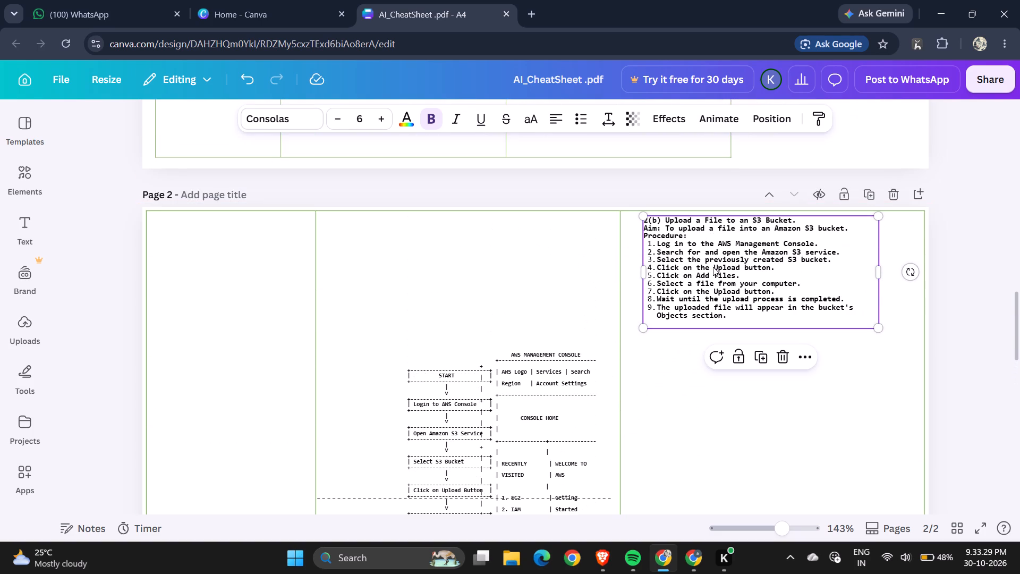
pyautogui.moveTo(728, 288); pyautogui.dragTo(708, 126)
pyautogui.scroll(2, 708, 126)
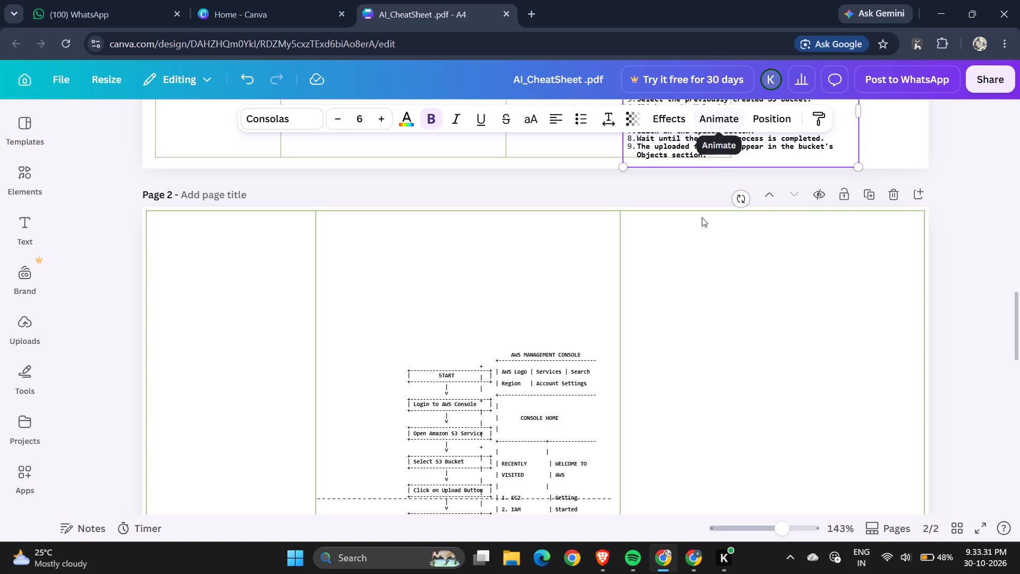
pyautogui.scroll(2, 698, 256)
pyautogui.moveTo(719, 298); pyautogui.dragTo(709, 149)
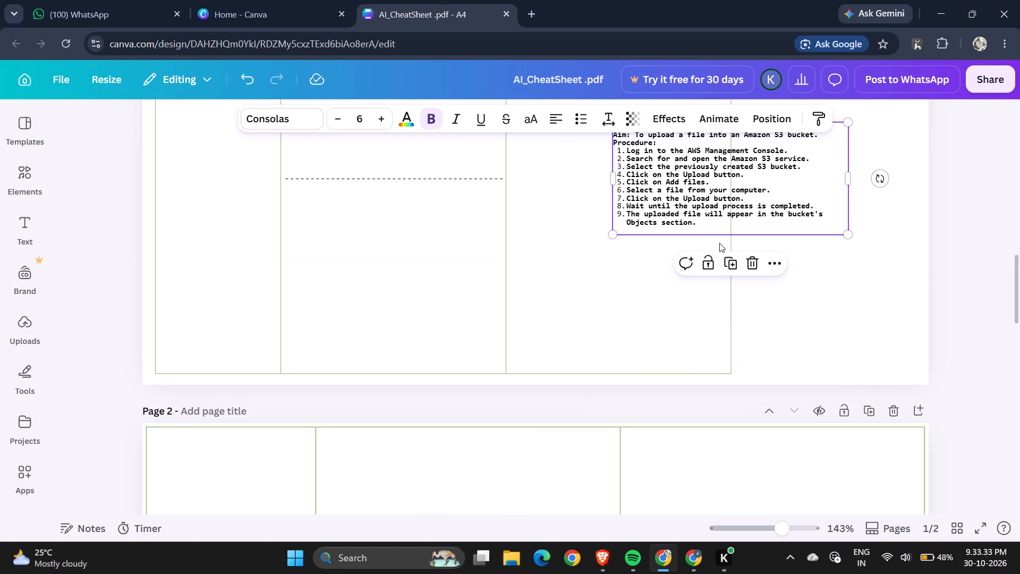
pyautogui.scroll(2, 722, 275)
pyautogui.moveTo(734, 389); pyautogui.dragTo(737, 434)
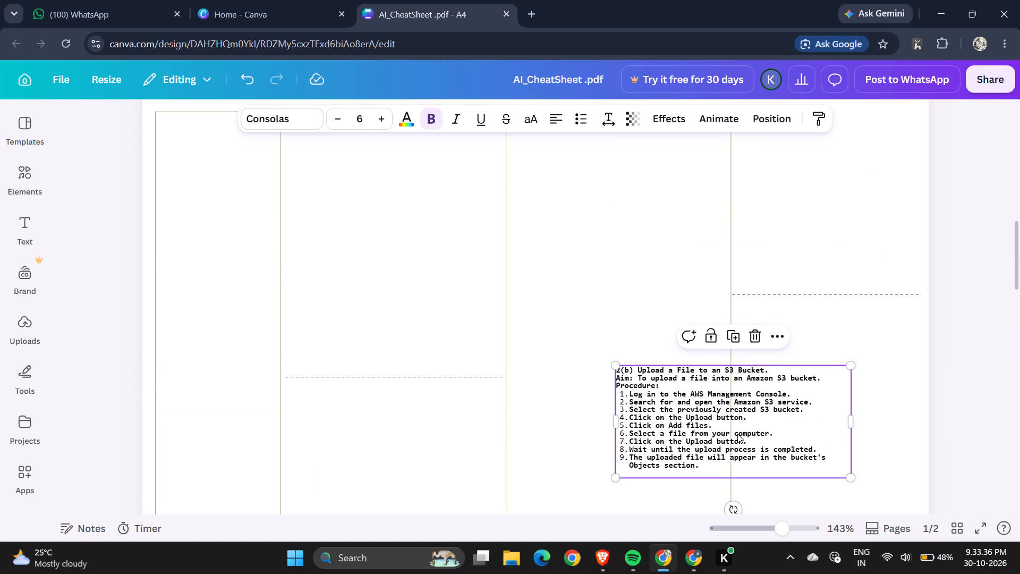
pyautogui.moveTo(741, 369); pyautogui.dragTo(739, 191)
pyautogui.scroll(1, 739, 191)
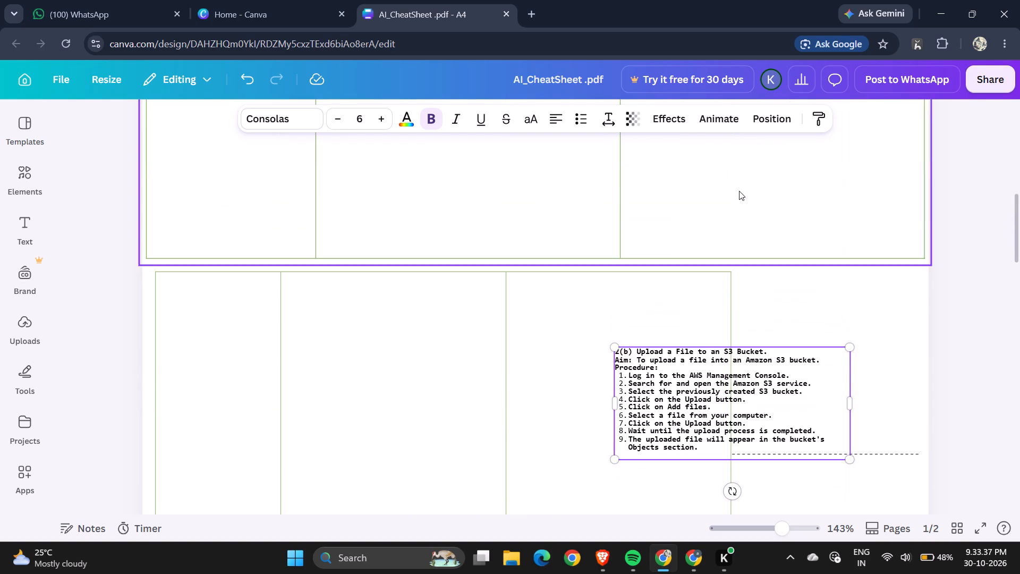
pyautogui.moveTo(747, 437); pyautogui.dragTo(743, 197)
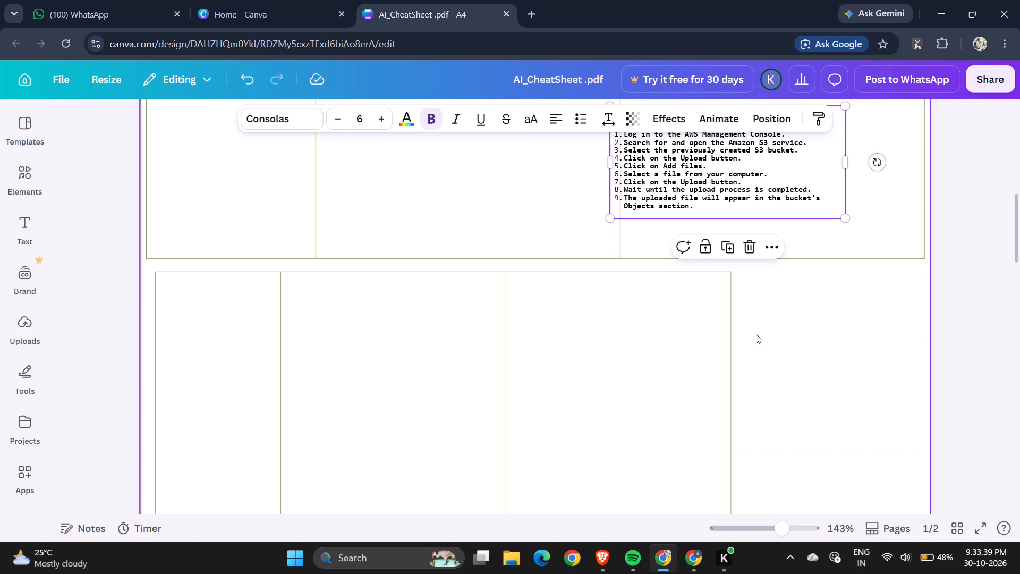
pyautogui.click(756, 334)
pyautogui.scroll(2, 756, 334)
pyautogui.moveTo(750, 324); pyautogui.dragTo(769, 311)
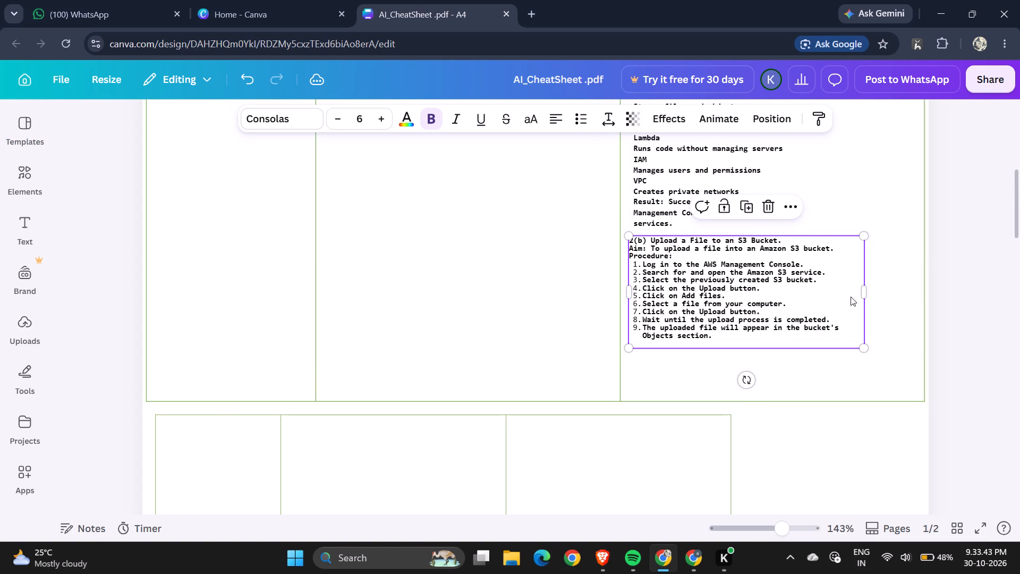
# Narrow the 2(b) text box on page 1 to a width of about 5.7, keeping its text size.
pyautogui.click(864, 291)
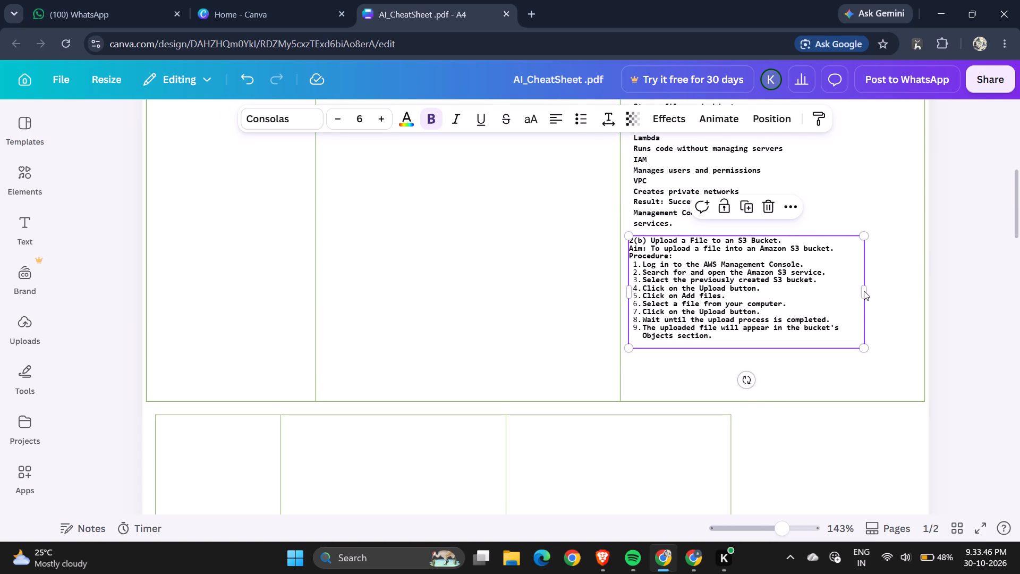
pyautogui.click(853, 290)
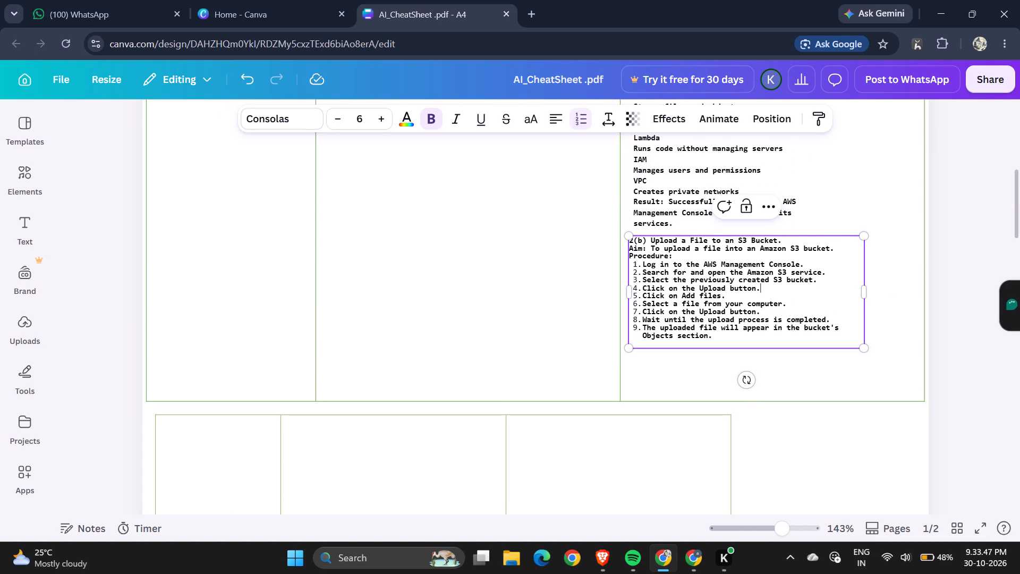
pyautogui.click(863, 293)
pyautogui.click(863, 293)
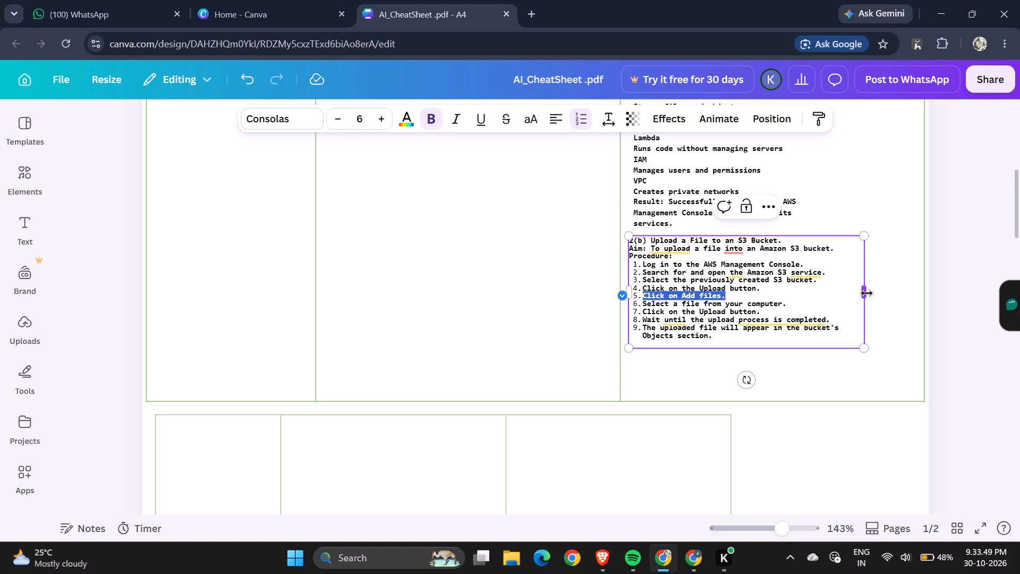
pyautogui.moveTo(866, 293); pyautogui.dragTo(846, 293)
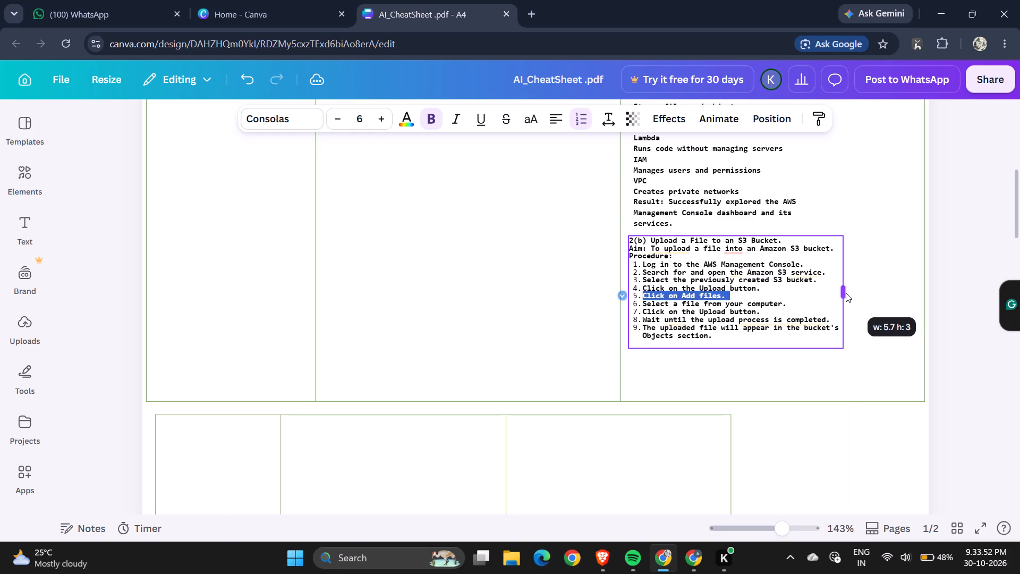
pyautogui.moveTo(846, 293); pyautogui.dragTo(845, 292)
pyautogui.click(870, 294)
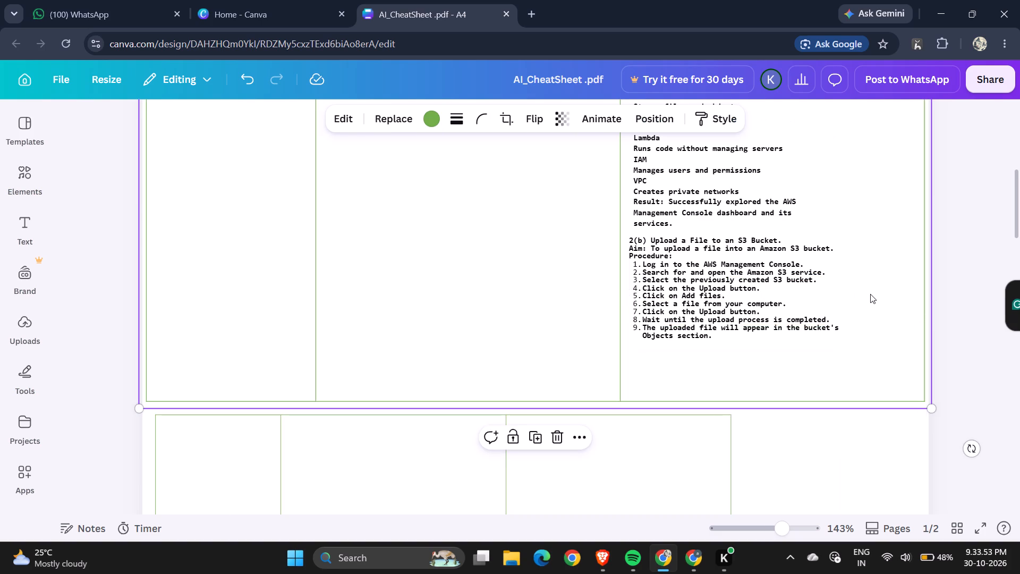
# Nudge the 2(b) text block closer beneath the AWS services text and line up their left edges.
pyautogui.scroll(6, 870, 294)
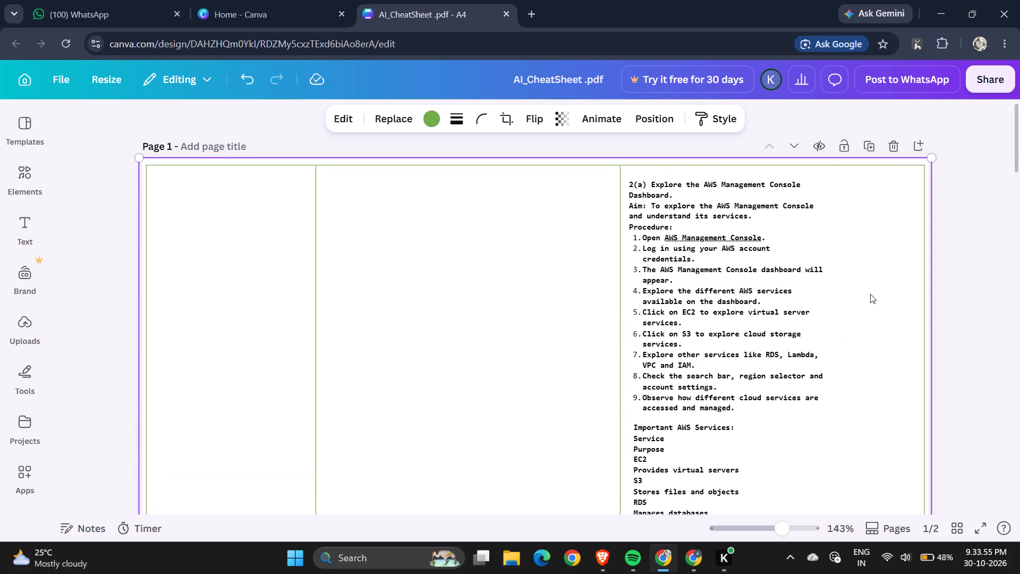
pyautogui.scroll(-1, 870, 294)
pyautogui.click(733, 423)
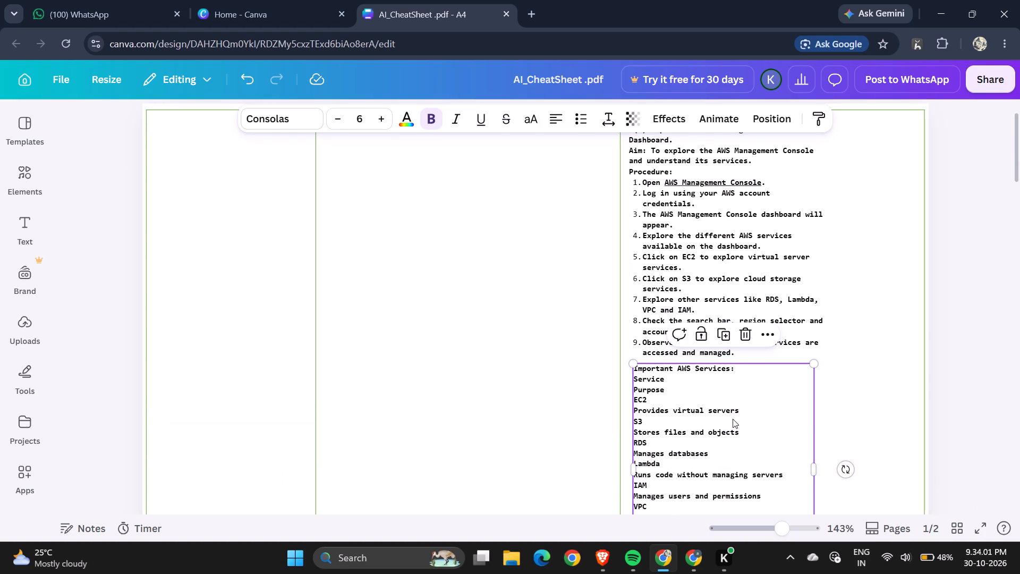
pyautogui.scroll(-2, 733, 419)
pyautogui.click(843, 254)
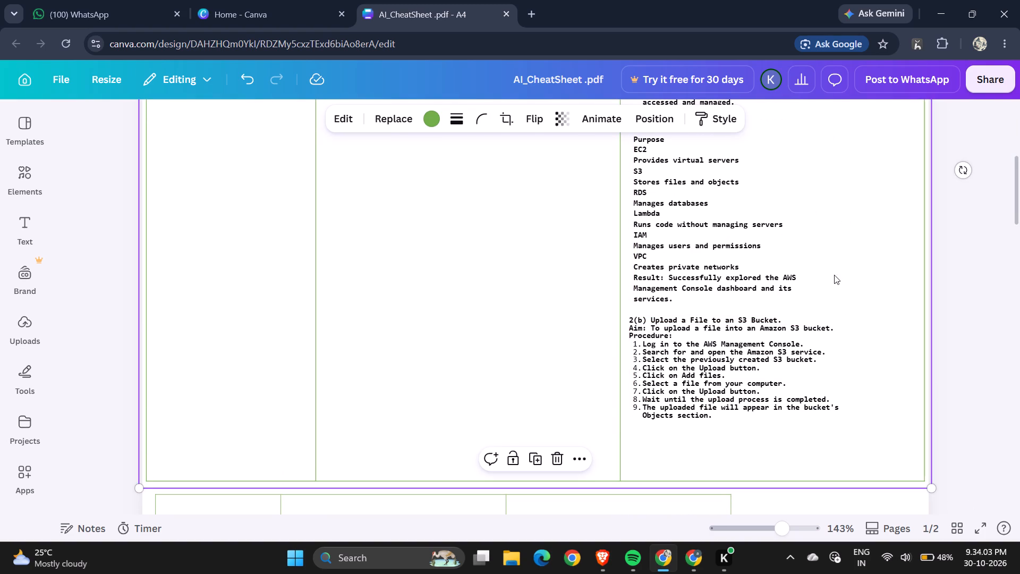
pyautogui.click(772, 355)
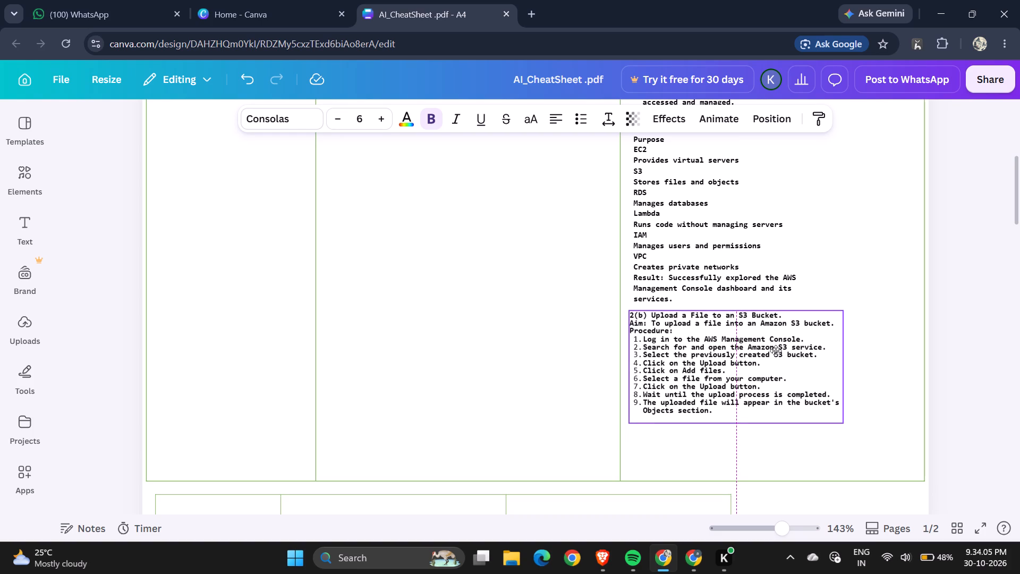
pyautogui.click(852, 276)
# Move the AWS Management Console diagram from page 2 to the third column of page 1's lower table.
pyautogui.scroll(-4, 852, 276)
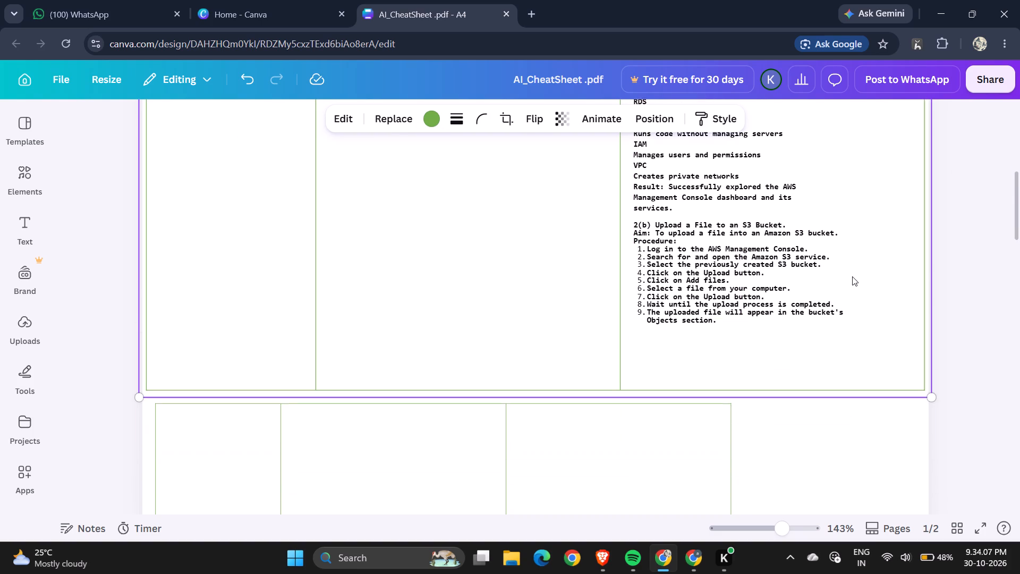
pyautogui.scroll(-6, 852, 276)
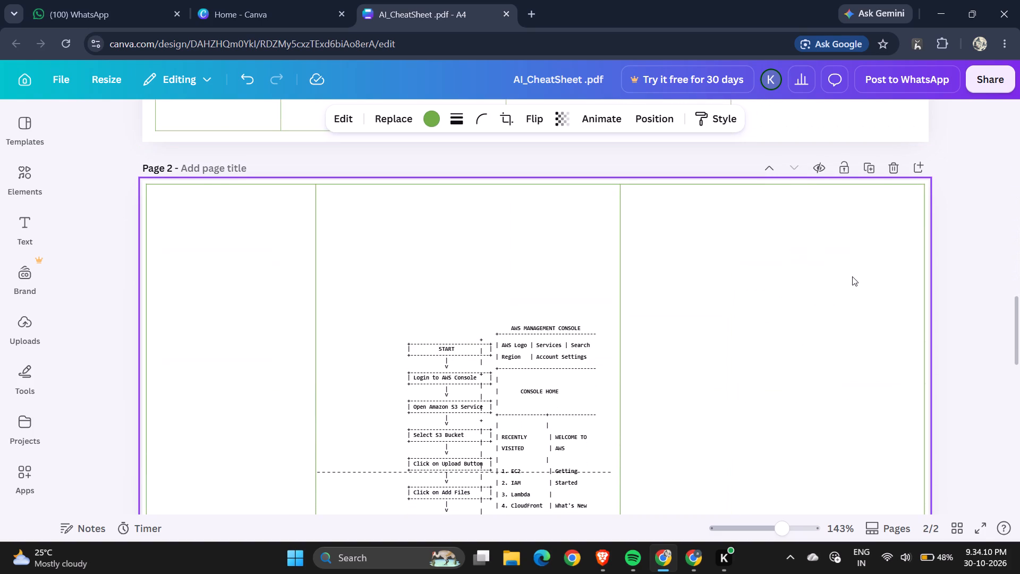
pyautogui.scroll(-1, 719, 256)
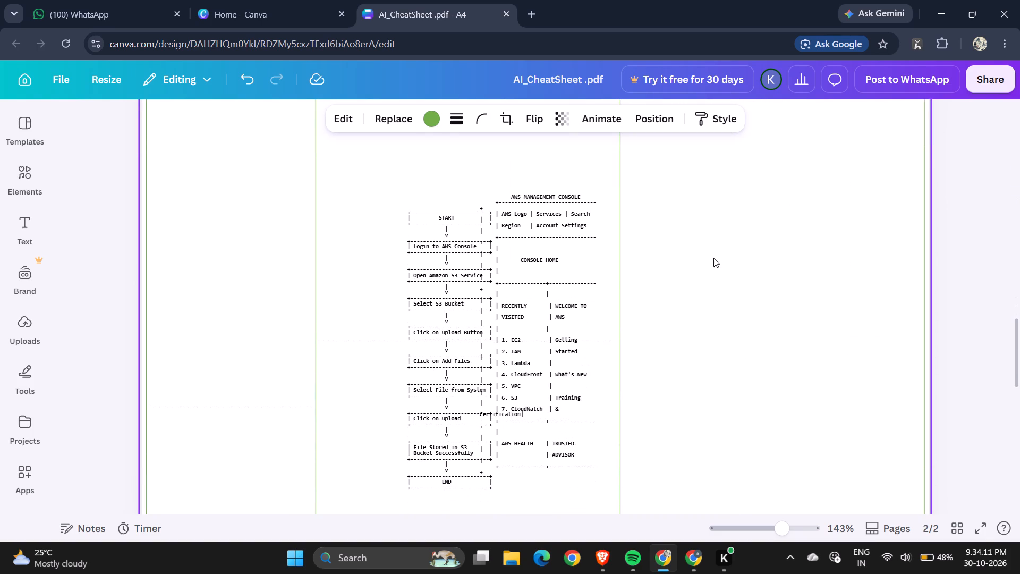
pyautogui.moveTo(568, 277); pyautogui.dragTo(595, 179)
pyautogui.scroll(2, 595, 179)
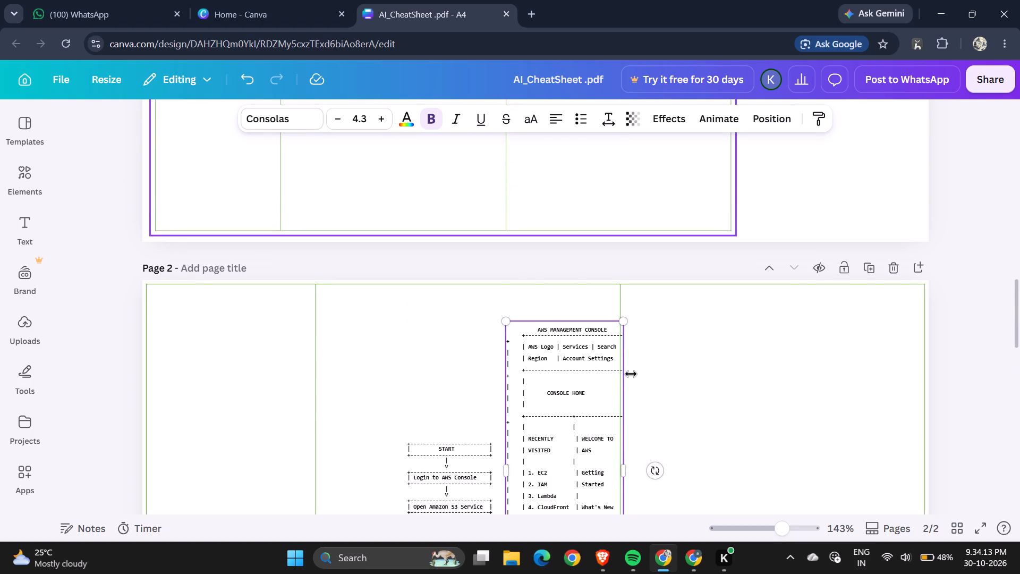
pyautogui.moveTo(573, 416); pyautogui.dragTo(600, 69)
# Move the S3 upload flowchart from page 2 to page 1's lower table, beside the AWS Management Console diagram.
pyautogui.moveTo(473, 479); pyautogui.dragTo(480, 153)
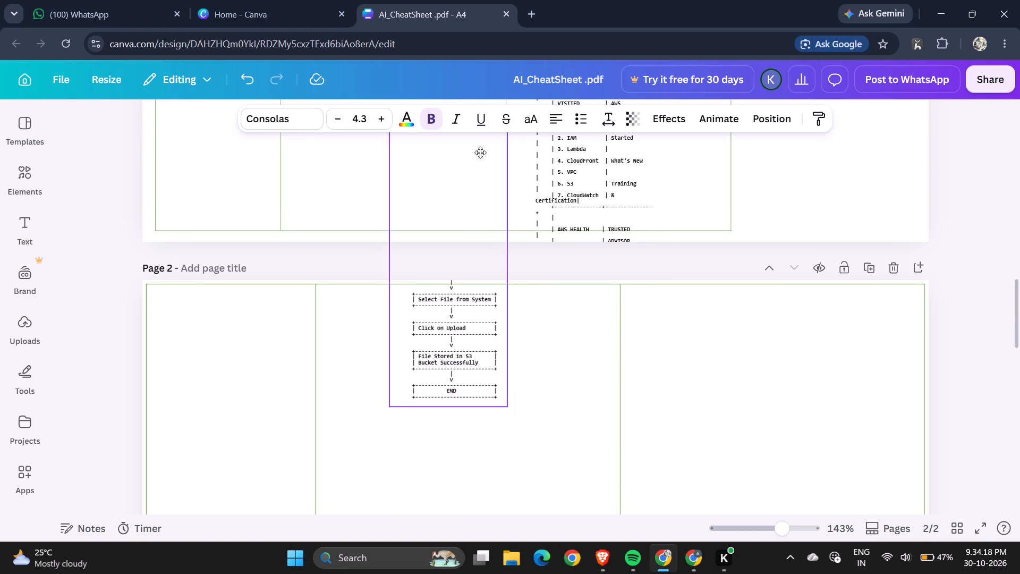
pyautogui.moveTo(480, 153); pyautogui.dragTo(486, 119)
pyautogui.scroll(2, 607, 339)
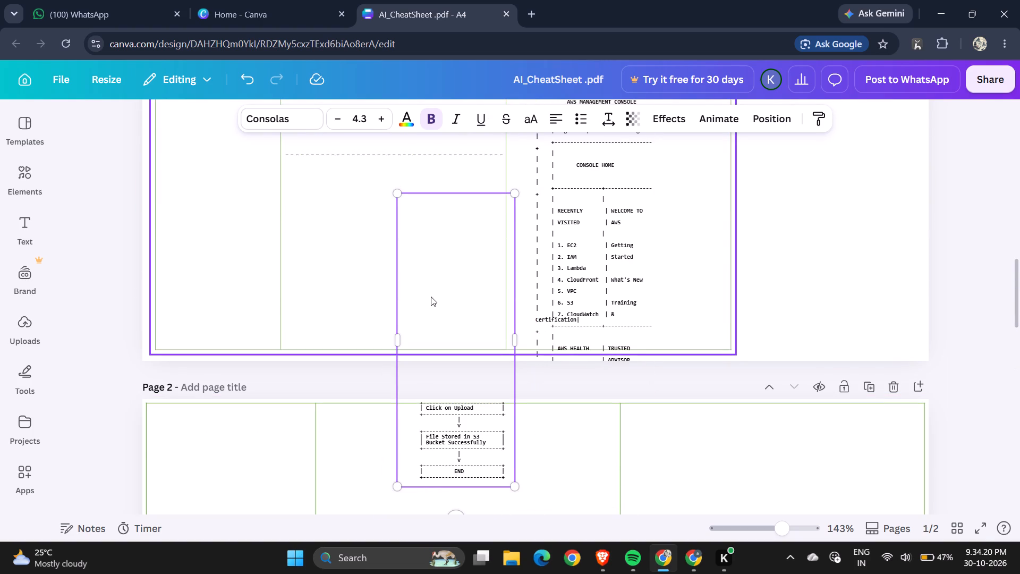
pyautogui.moveTo(431, 297); pyautogui.dragTo(465, 171)
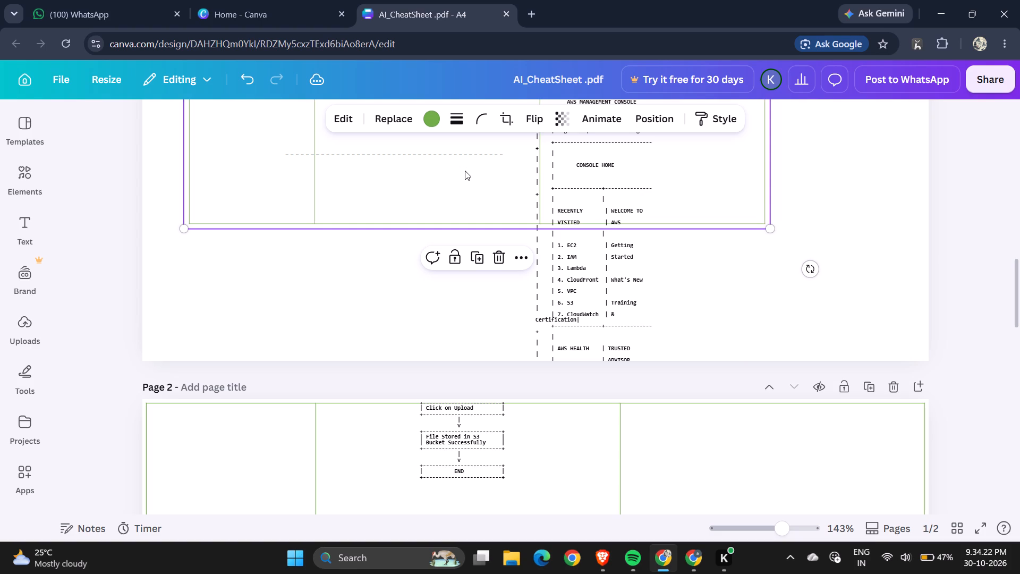
pyautogui.hotkey('ctrl', 'z')
pyautogui.moveTo(467, 451); pyautogui.dragTo(478, 275)
# Move the AWS Management Console diagram from page 1's lower table up into the second column of the upper table.
pyautogui.scroll(1, 540, 305)
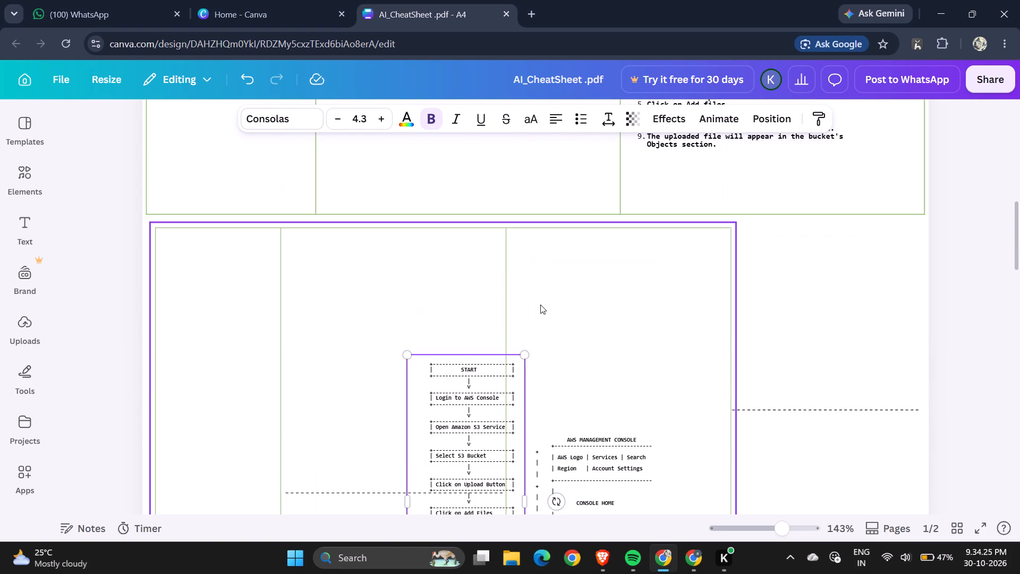
pyautogui.scroll(1, 540, 305)
pyautogui.moveTo(566, 478); pyautogui.dragTo(549, 265)
pyautogui.scroll(1, 549, 265)
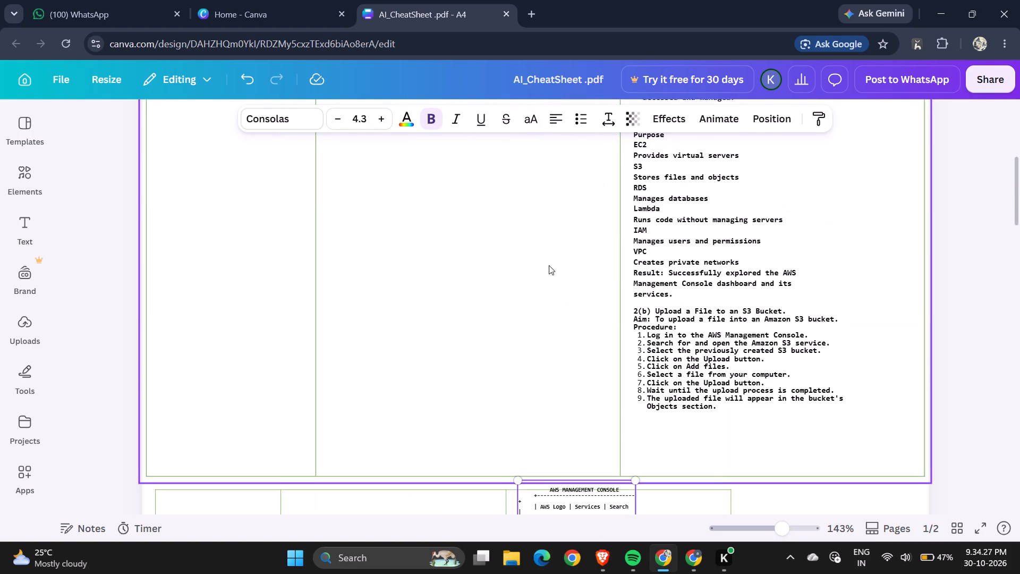
pyautogui.scroll(6, 549, 265)
pyautogui.scroll(-2, 549, 265)
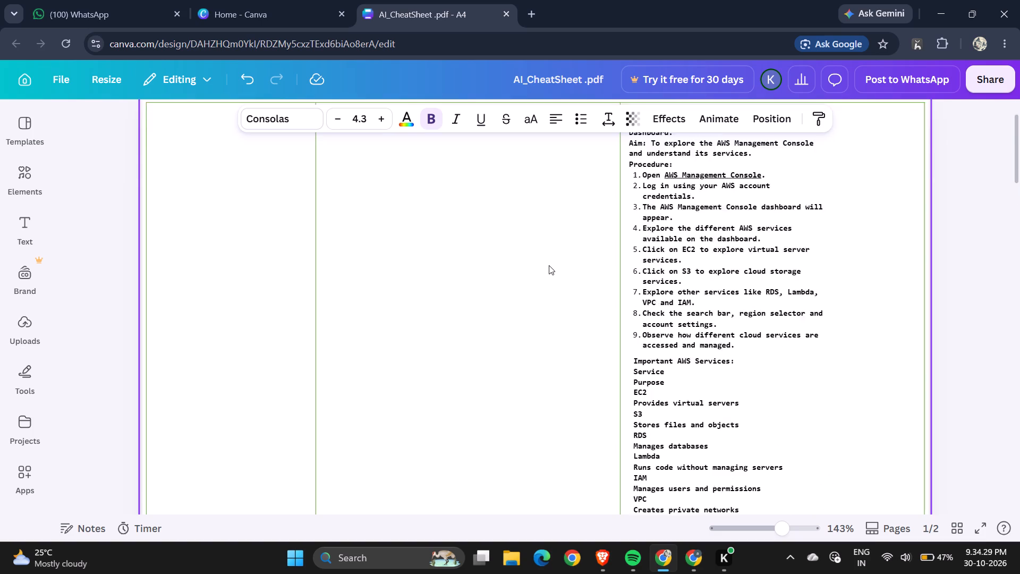
pyautogui.scroll(-6, 549, 265)
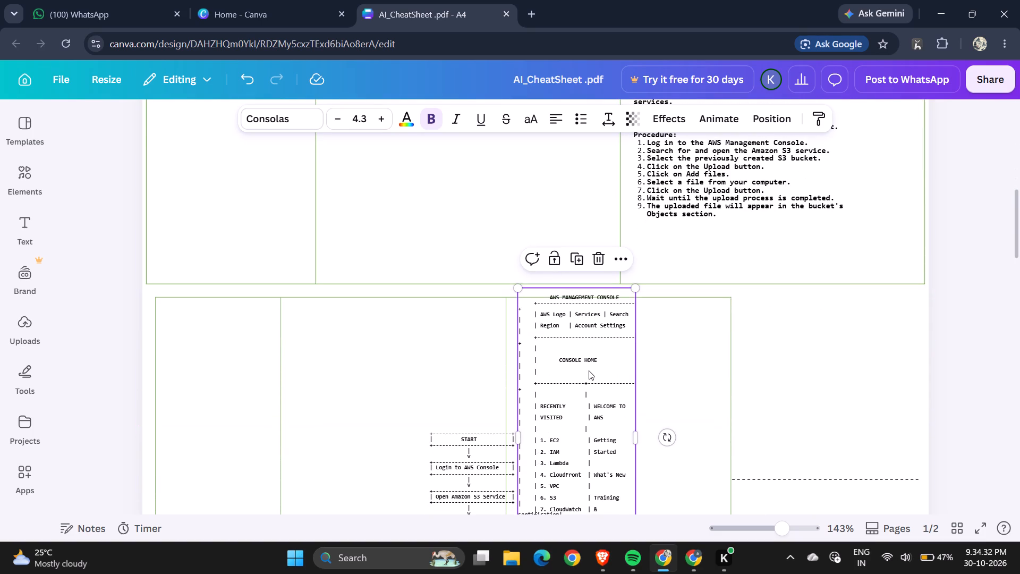
pyautogui.moveTo(588, 372); pyautogui.dragTo(551, 148)
pyautogui.scroll(1, 551, 148)
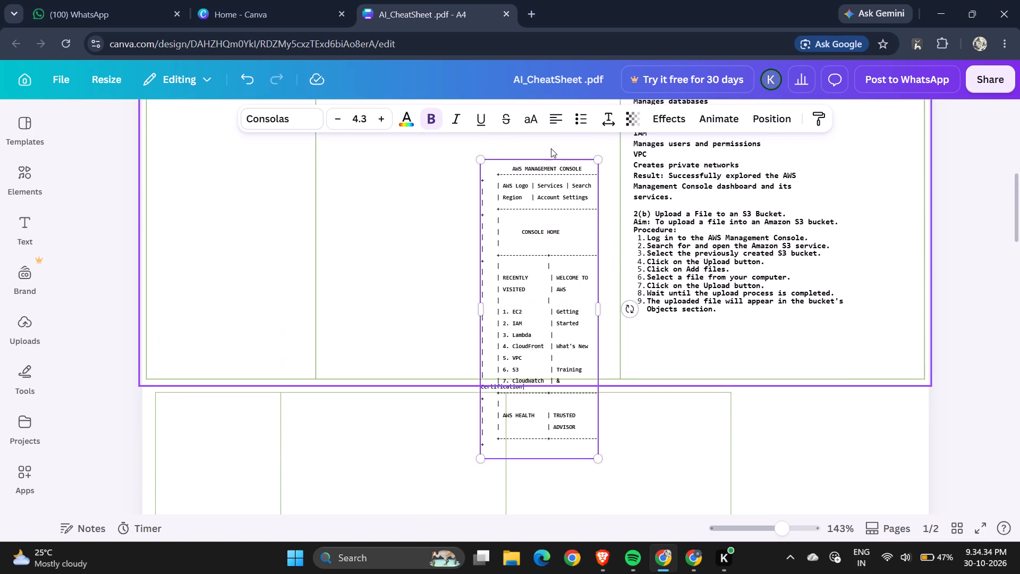
# Delete the two stray dashed lines at page 1's lower table, one beside it and one in its second column.
pyautogui.scroll(-5, 658, 267)
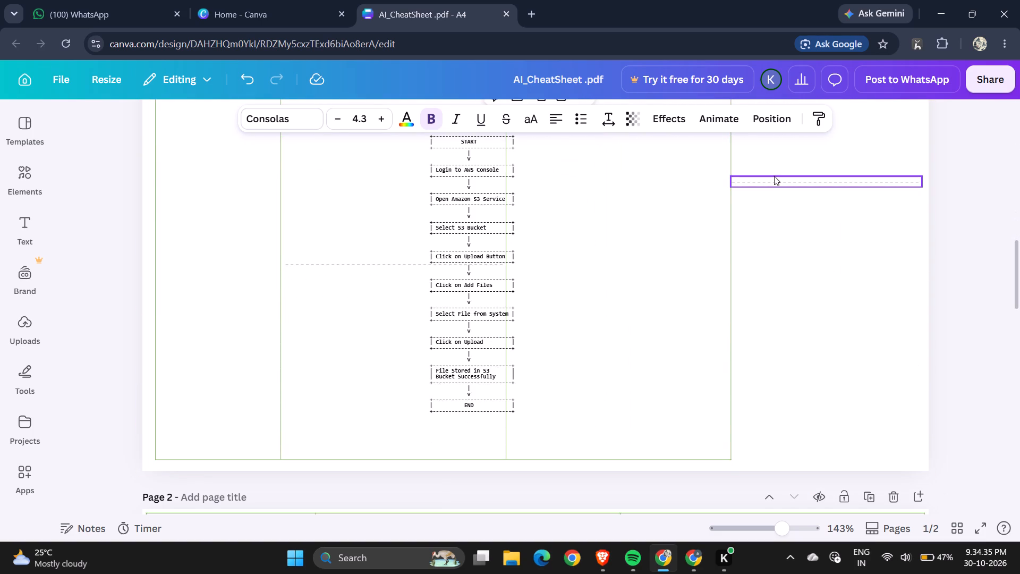
pyautogui.click(775, 180)
pyautogui.press('BackSpace')
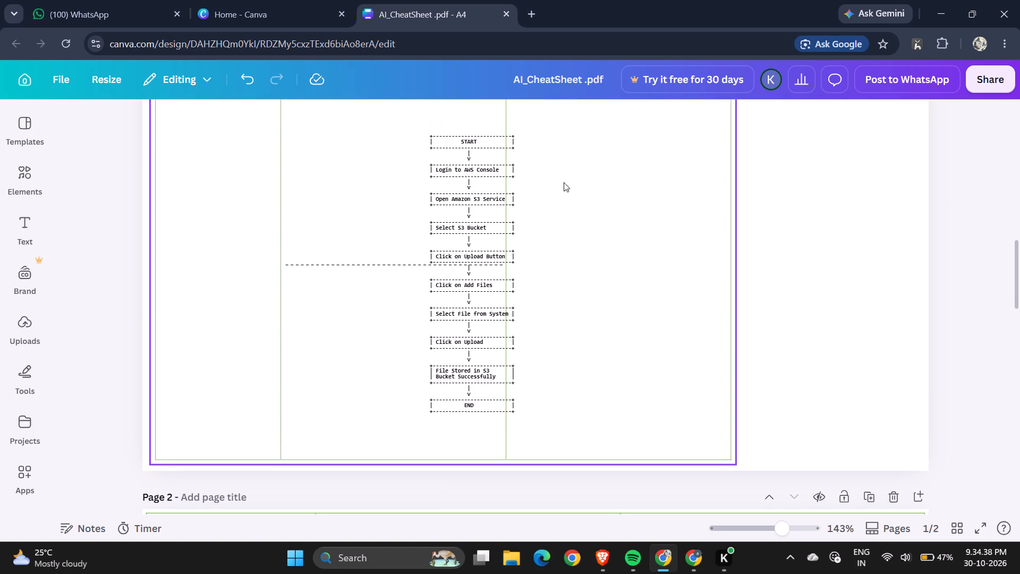
pyautogui.click(386, 262)
pyautogui.press('BackSpace')
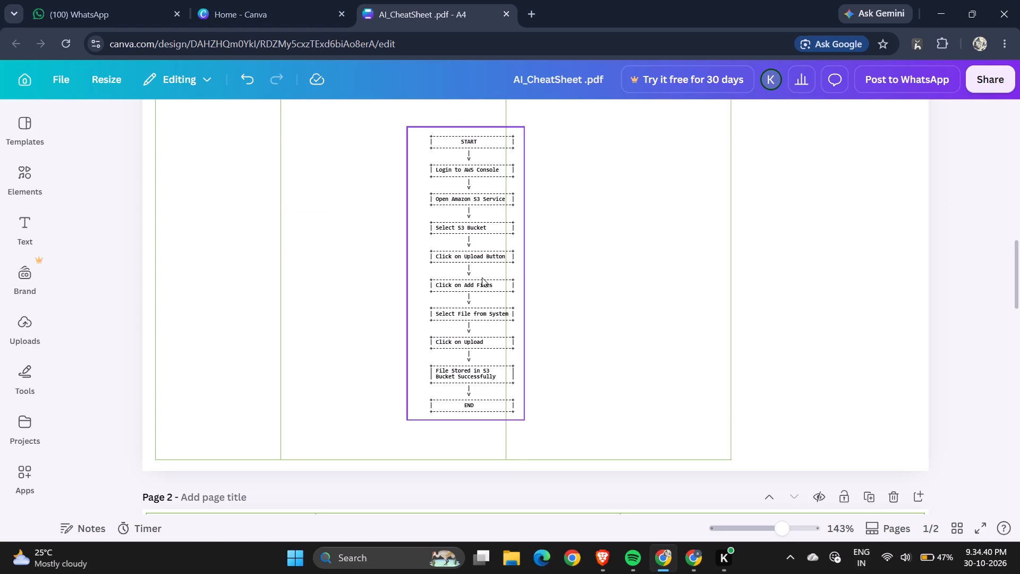
# Move the S3 upload flowchart up to where page 1's two tables meet, near the start of the second column.
pyautogui.moveTo(482, 277); pyautogui.dragTo(511, 190)
pyautogui.scroll(2, 621, 225)
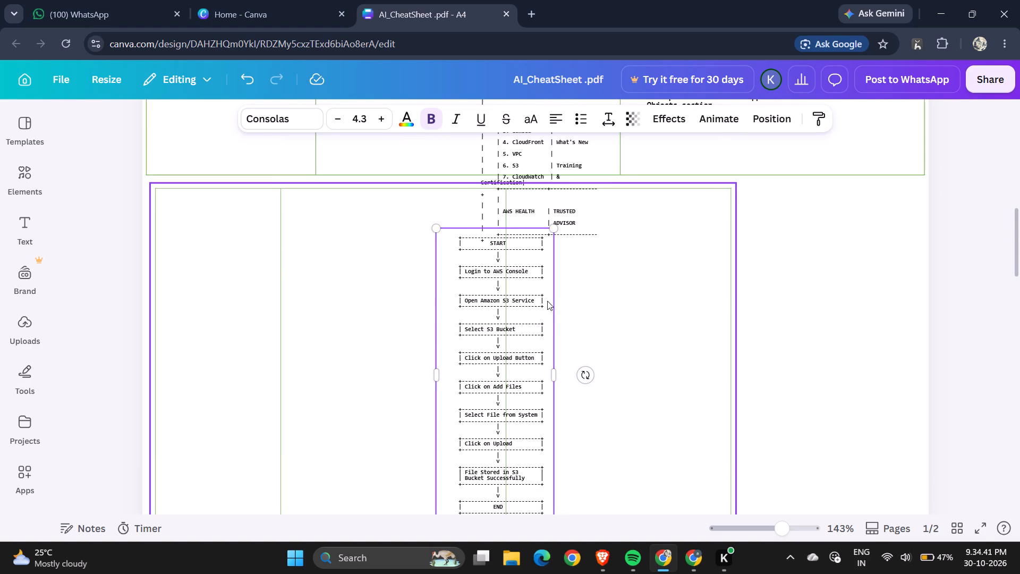
pyautogui.moveTo(528, 313); pyautogui.dragTo(406, 184)
# Place the AWS Management Console diagram at the top of the upper table's second column, beside the 2(a) text.
pyautogui.scroll(3, 550, 267)
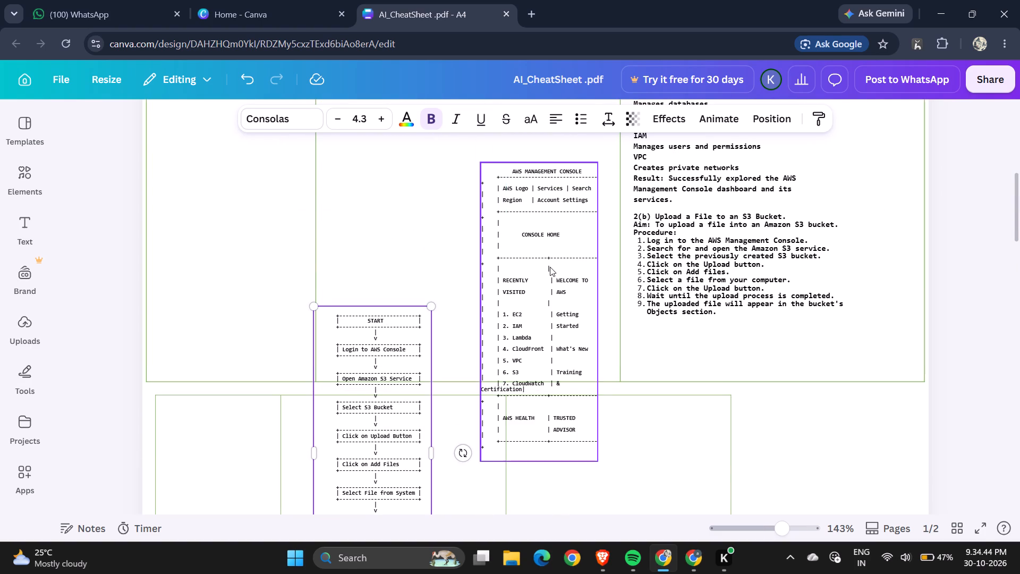
pyautogui.moveTo(556, 311); pyautogui.dragTo(572, 167)
pyautogui.scroll(3, 572, 167)
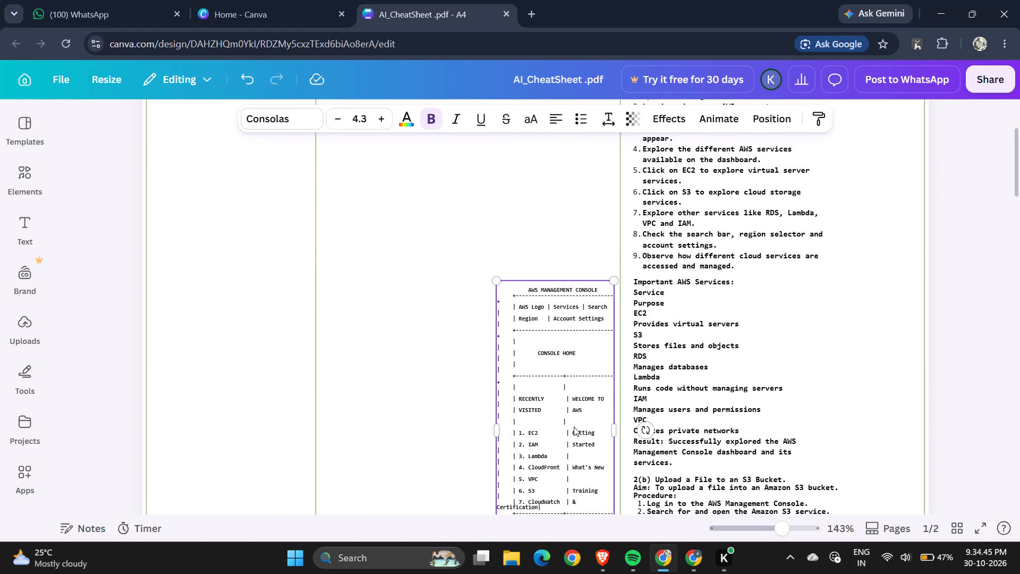
pyautogui.moveTo(573, 436); pyautogui.dragTo(574, 243)
pyautogui.scroll(2, 574, 243)
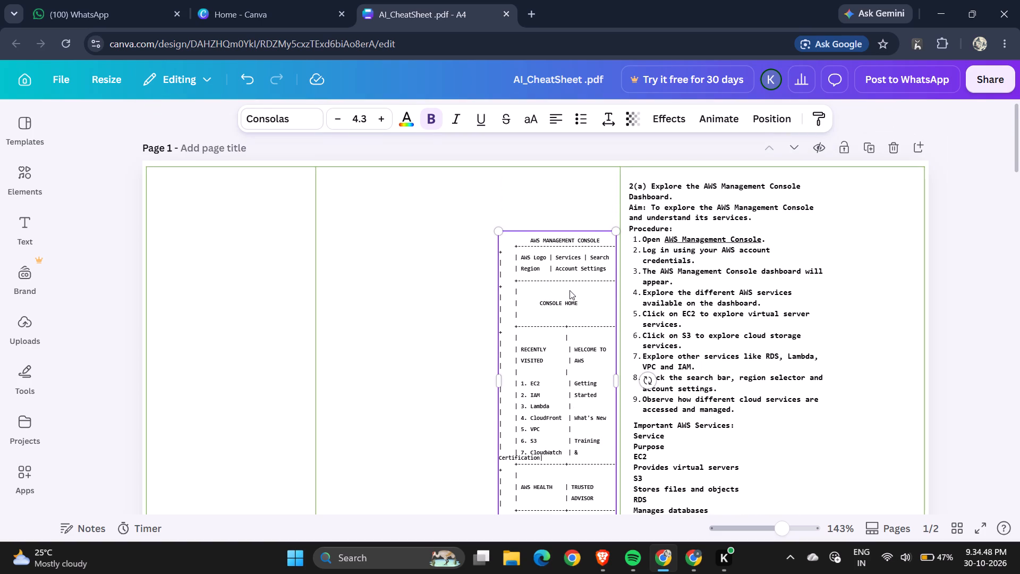
pyautogui.moveTo(569, 290); pyautogui.dragTo(563, 232)
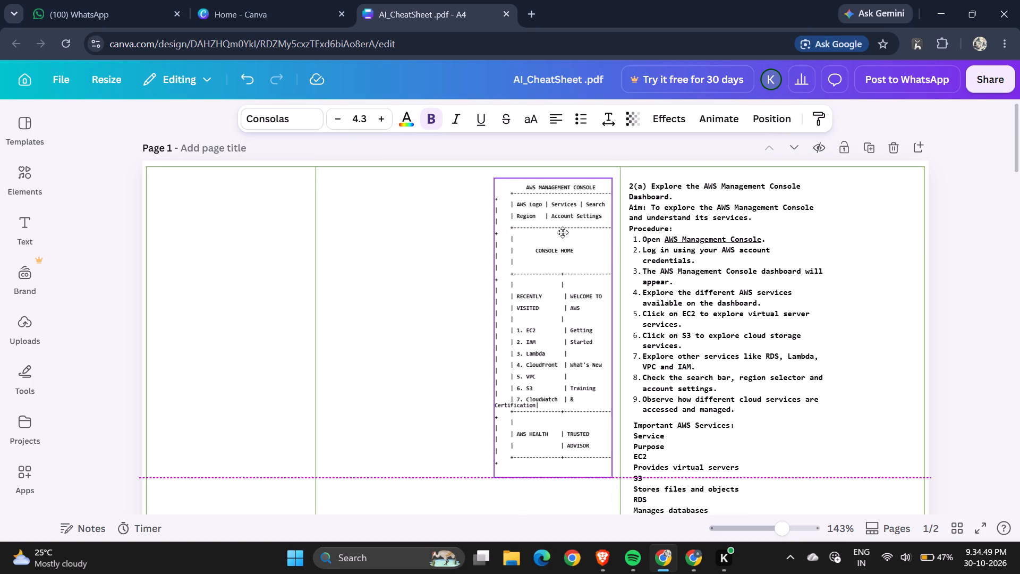
pyautogui.moveTo(563, 232); pyautogui.dragTo(558, 230)
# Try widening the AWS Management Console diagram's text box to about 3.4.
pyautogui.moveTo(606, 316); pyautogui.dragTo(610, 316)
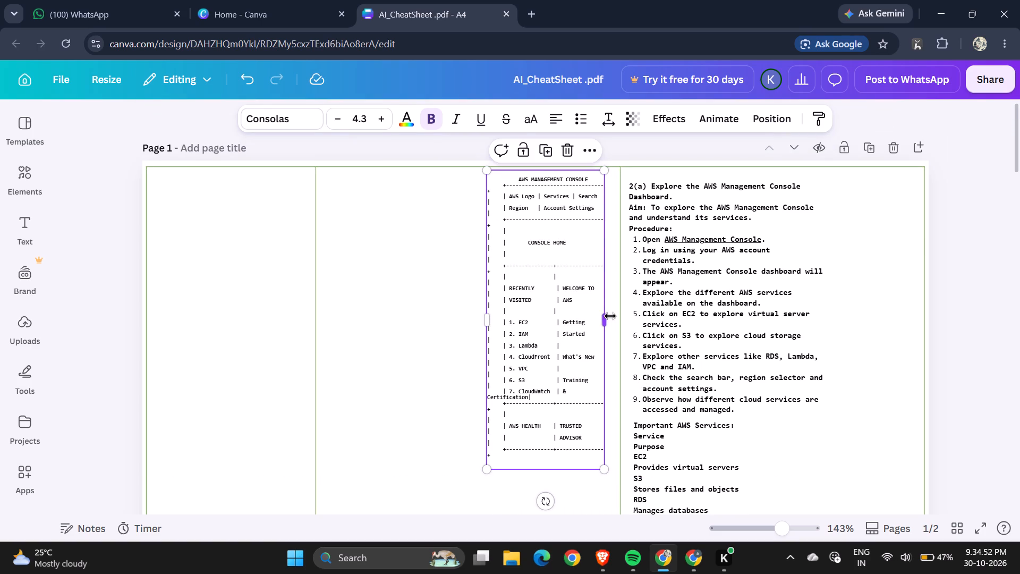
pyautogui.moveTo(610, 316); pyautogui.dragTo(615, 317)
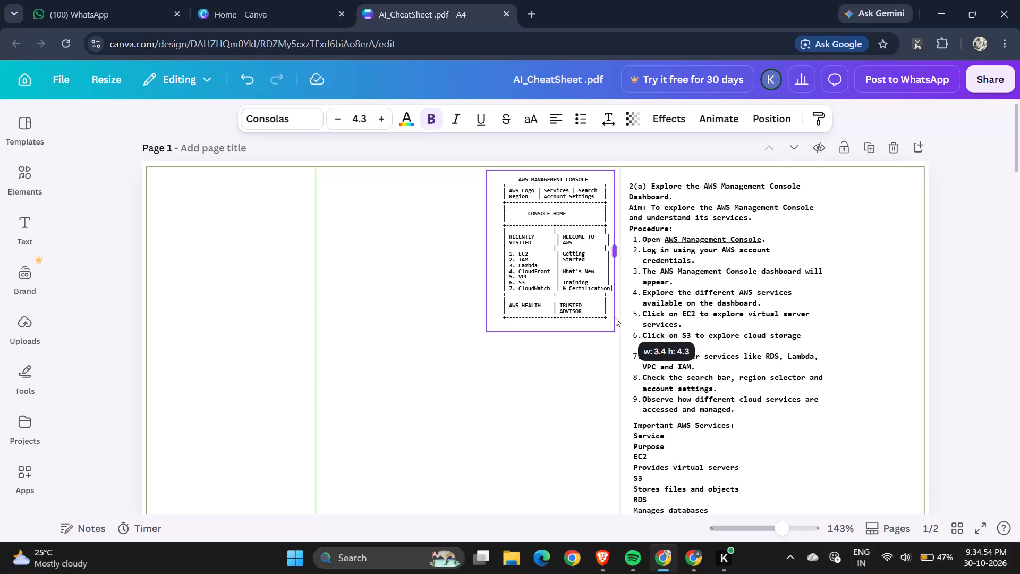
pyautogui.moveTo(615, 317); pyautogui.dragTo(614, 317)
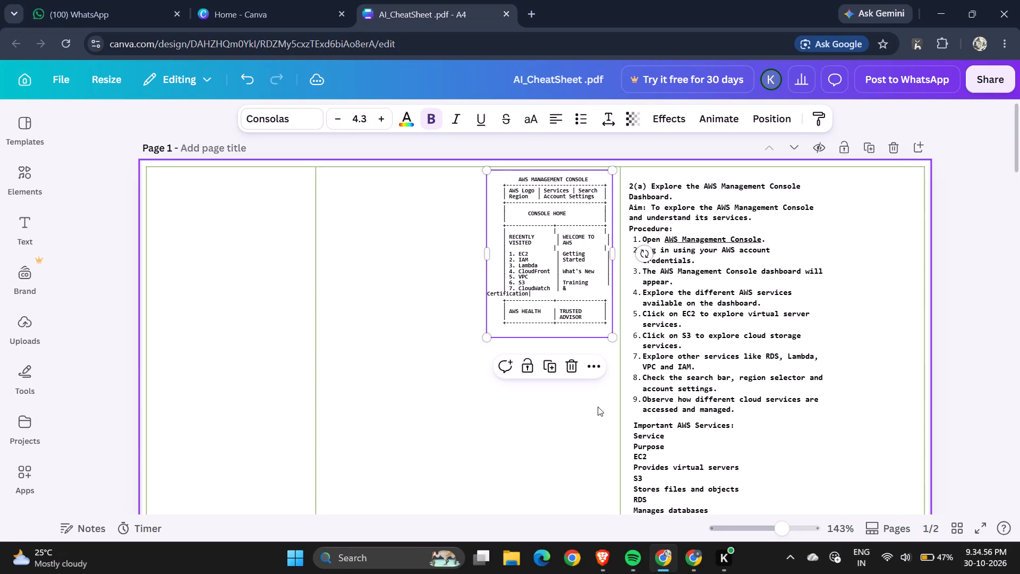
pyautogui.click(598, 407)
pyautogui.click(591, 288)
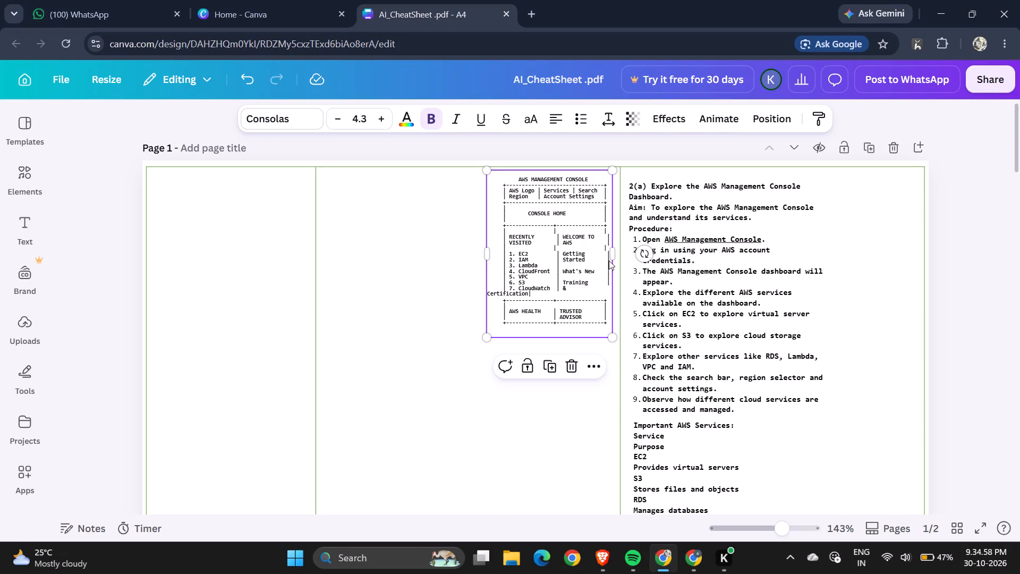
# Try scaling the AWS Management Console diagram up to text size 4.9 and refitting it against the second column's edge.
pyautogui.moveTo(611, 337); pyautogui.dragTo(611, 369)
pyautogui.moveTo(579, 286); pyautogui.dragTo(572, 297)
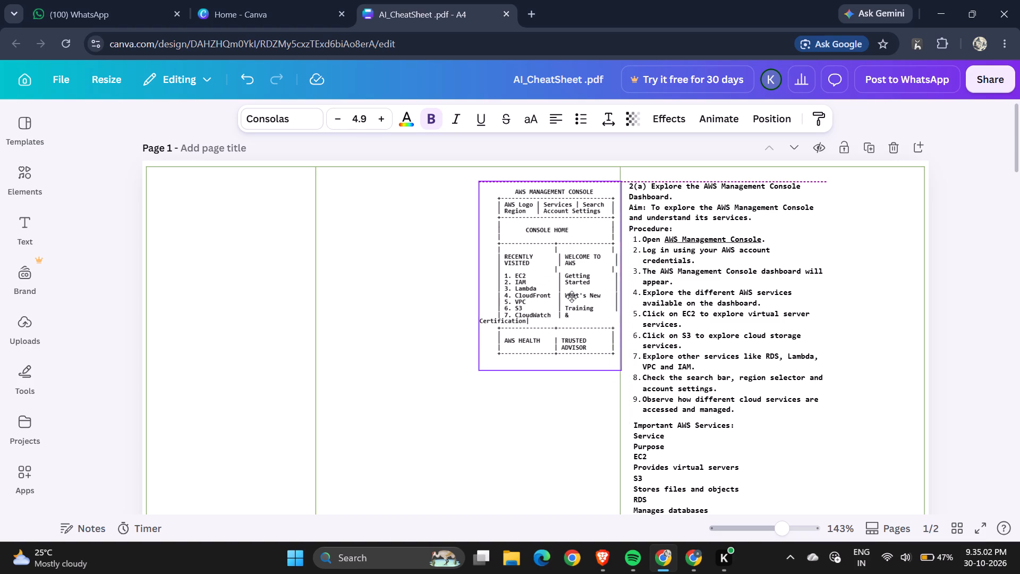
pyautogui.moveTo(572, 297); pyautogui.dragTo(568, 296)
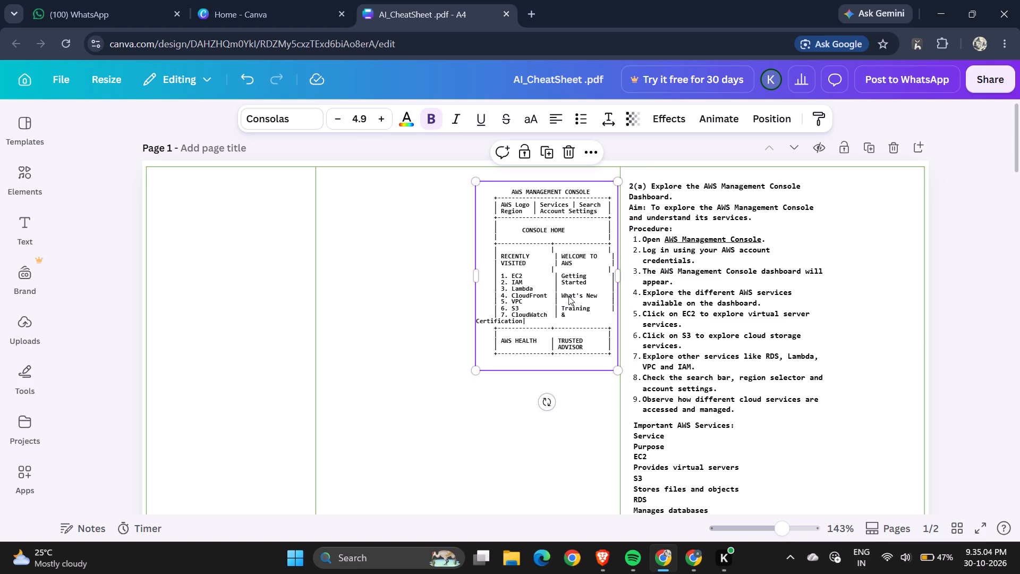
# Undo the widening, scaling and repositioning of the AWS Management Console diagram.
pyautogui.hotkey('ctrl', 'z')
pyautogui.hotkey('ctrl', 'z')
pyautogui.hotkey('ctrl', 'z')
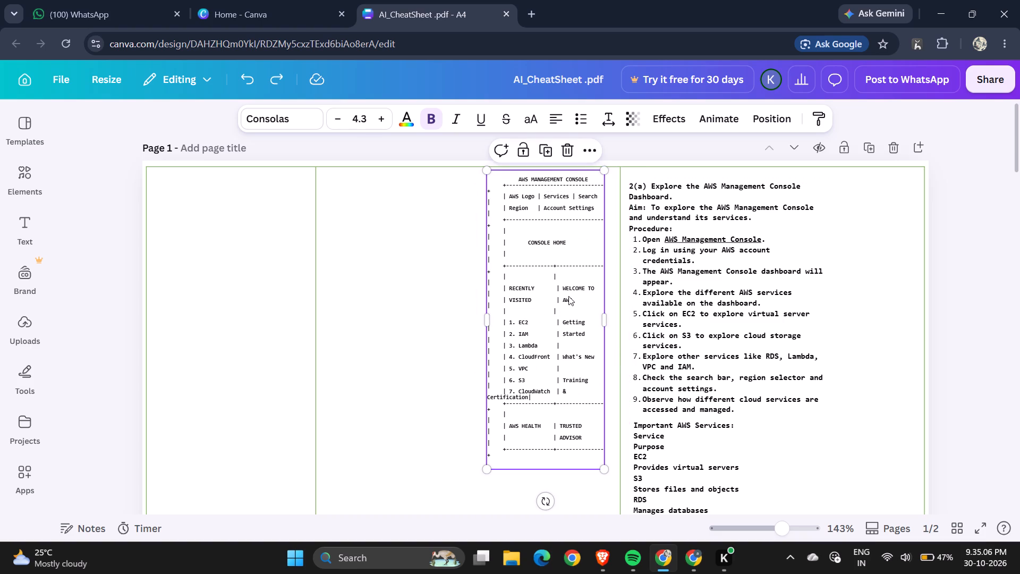
# Widen the AWS Management Console diagram's text box slightly, keeping its text size at 4.3.
pyautogui.click(460, 364)
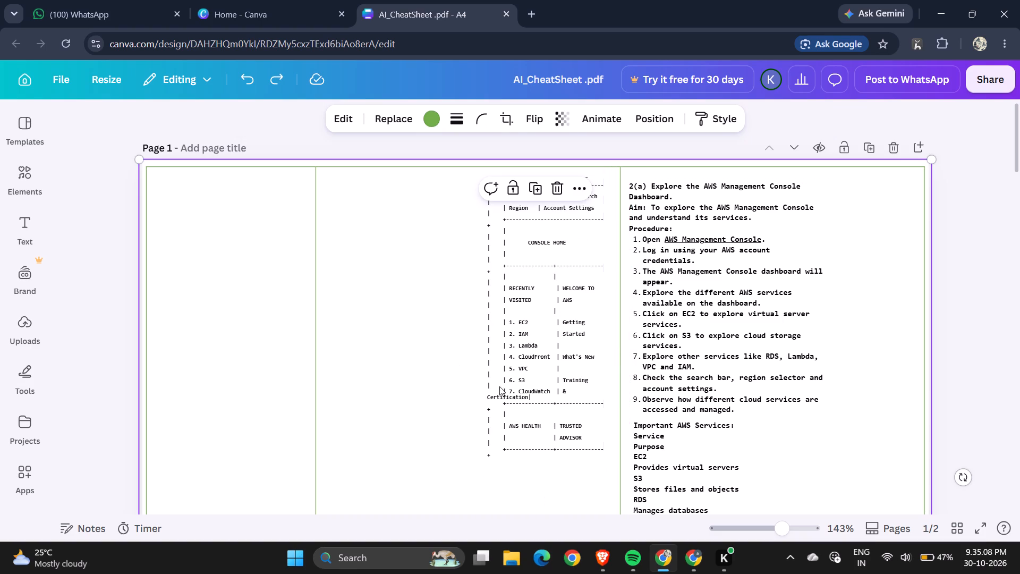
pyautogui.click(514, 398)
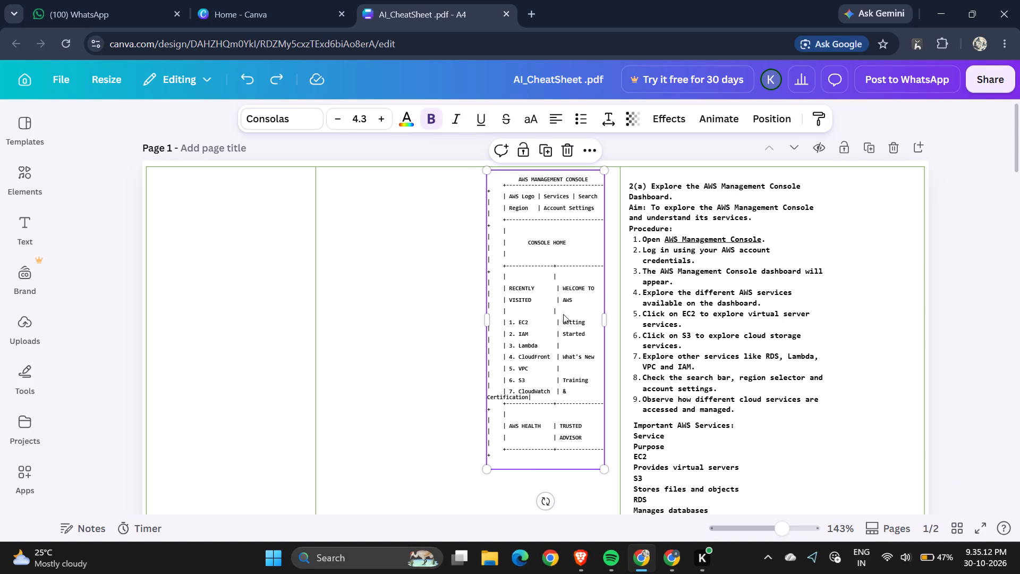
pyautogui.moveTo(606, 319); pyautogui.dragTo(612, 319)
pyautogui.click(576, 468)
# Move the S3 upload flowchart to the top of the upper table's second column, alongside the AWS Management Console diagram.
pyautogui.scroll(-2, 576, 468)
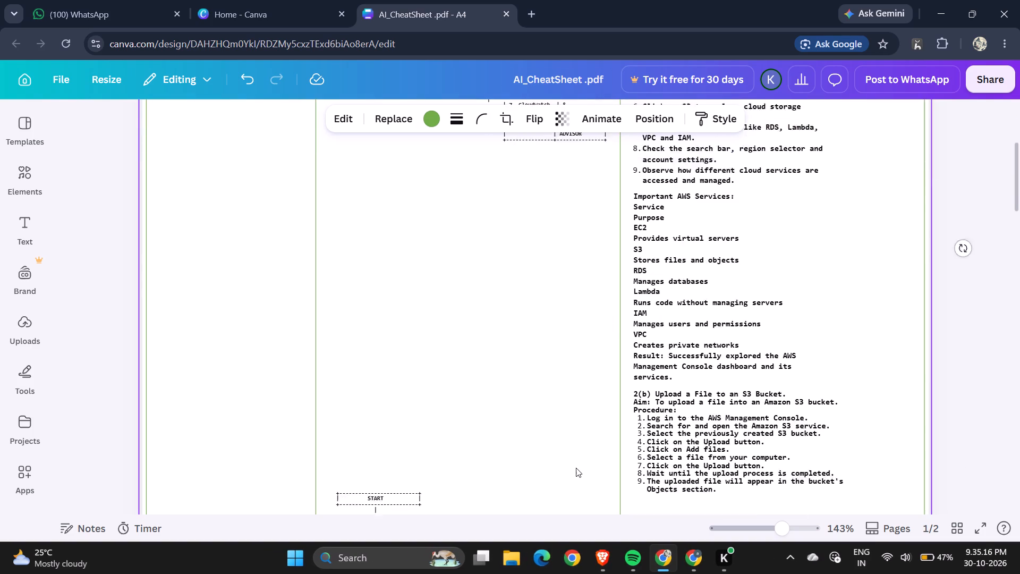
pyautogui.scroll(-3, 576, 468)
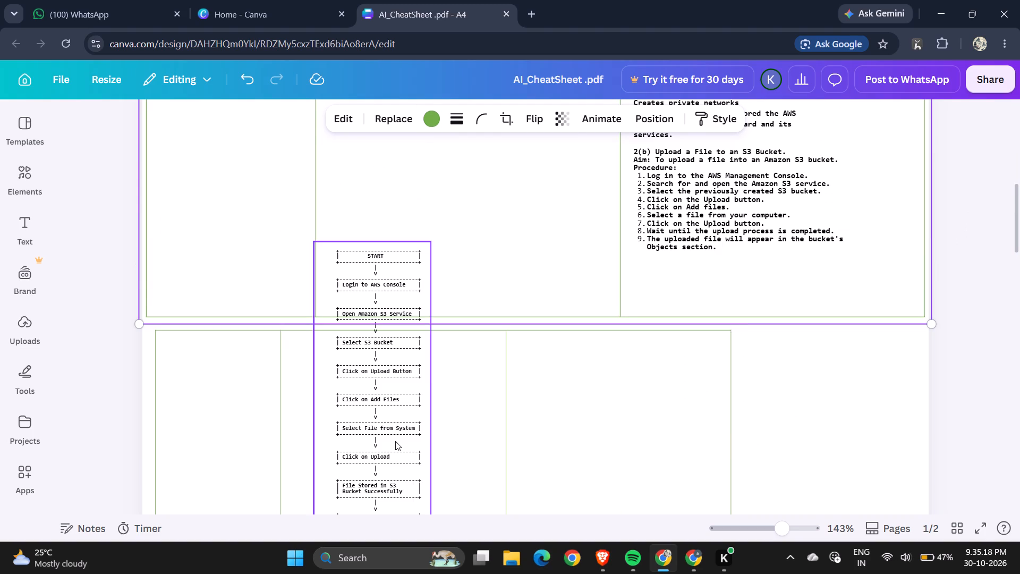
pyautogui.moveTo(395, 441); pyautogui.dragTo(494, 169)
pyautogui.scroll(3, 494, 169)
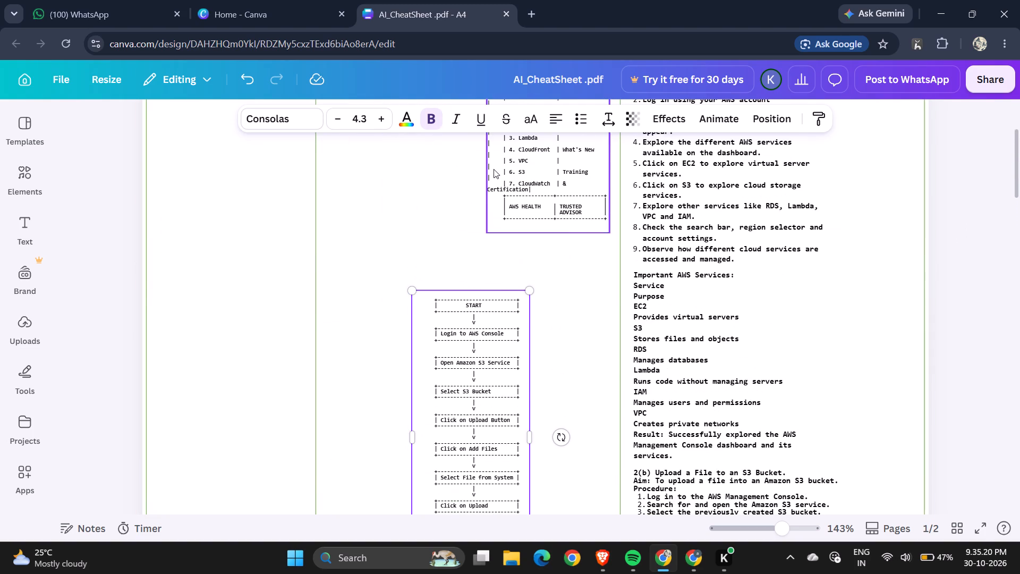
pyautogui.moveTo(489, 327); pyautogui.dragTo(431, 157)
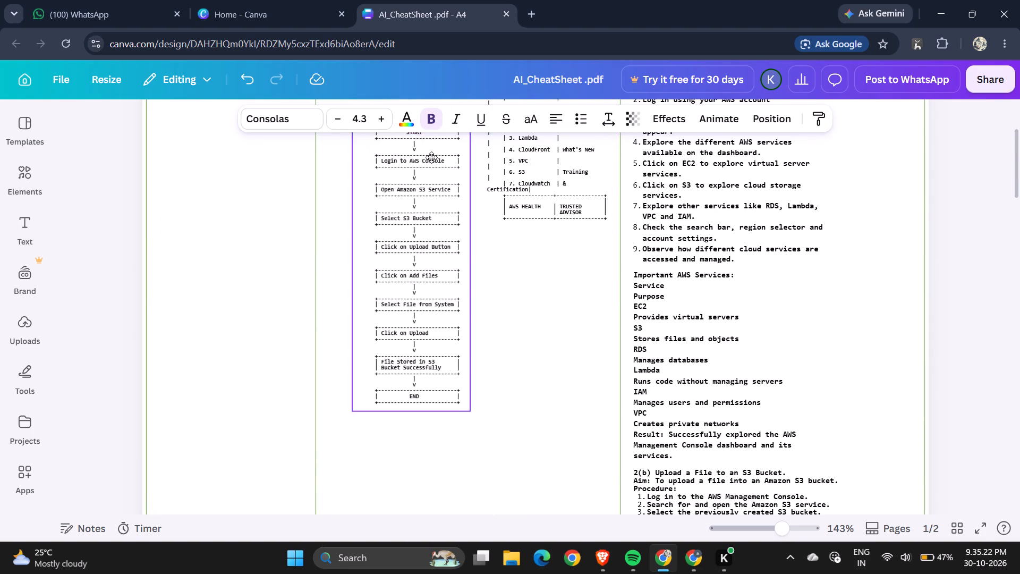
pyautogui.moveTo(431, 157); pyautogui.dragTo(554, 270)
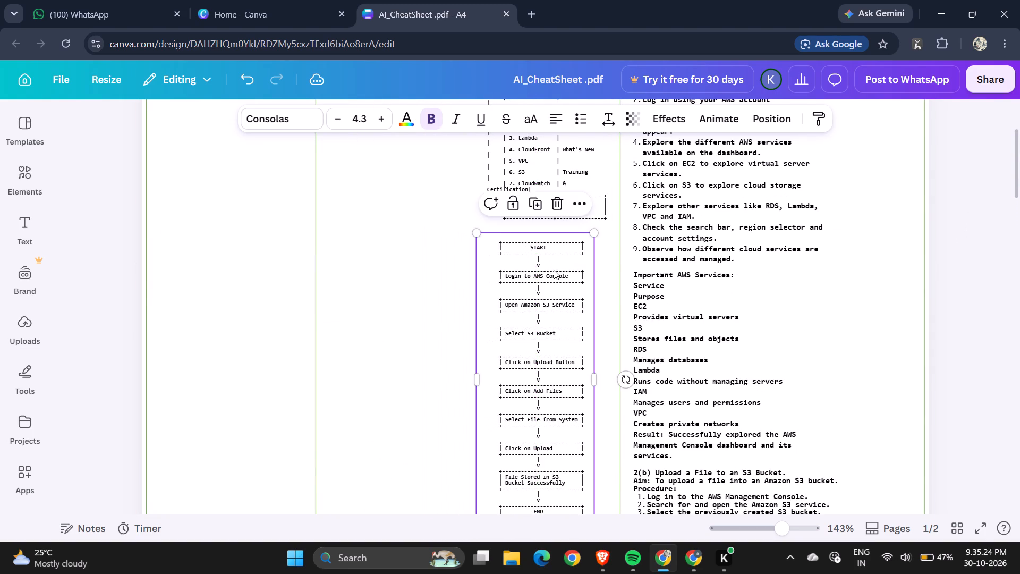
pyautogui.scroll(1, 554, 270)
pyautogui.moveTo(550, 357); pyautogui.dragTo(394, 193)
pyautogui.scroll(1, 394, 193)
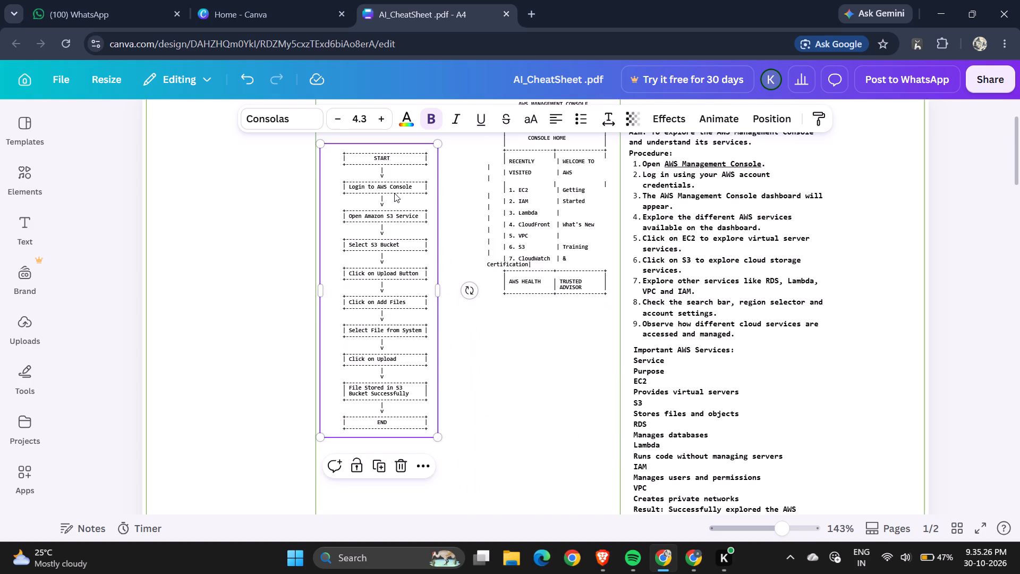
pyautogui.scroll(1, 394, 193)
pyautogui.moveTo(415, 302); pyautogui.dragTo(454, 261)
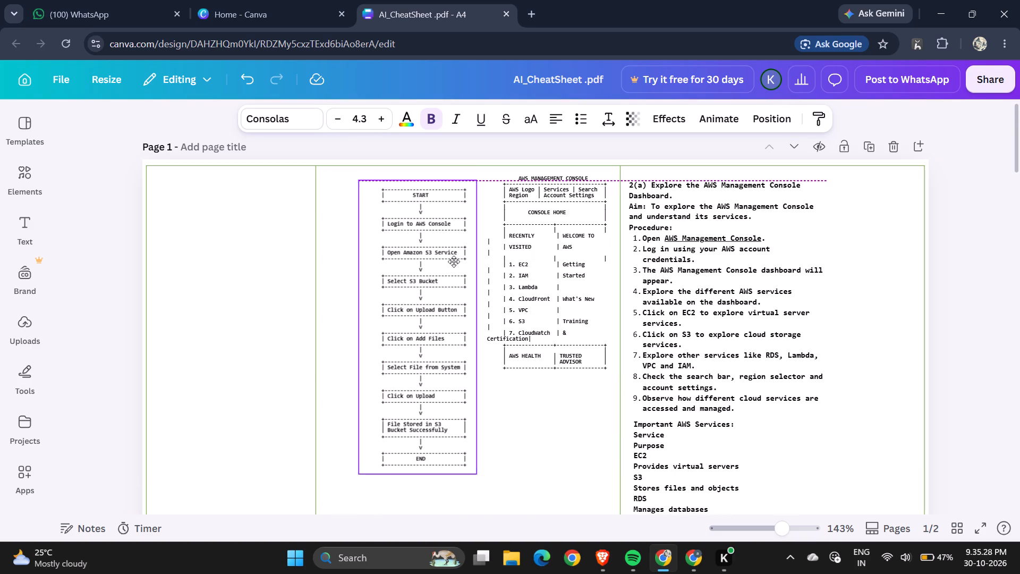
pyautogui.moveTo(454, 261); pyautogui.dragTo(450, 256)
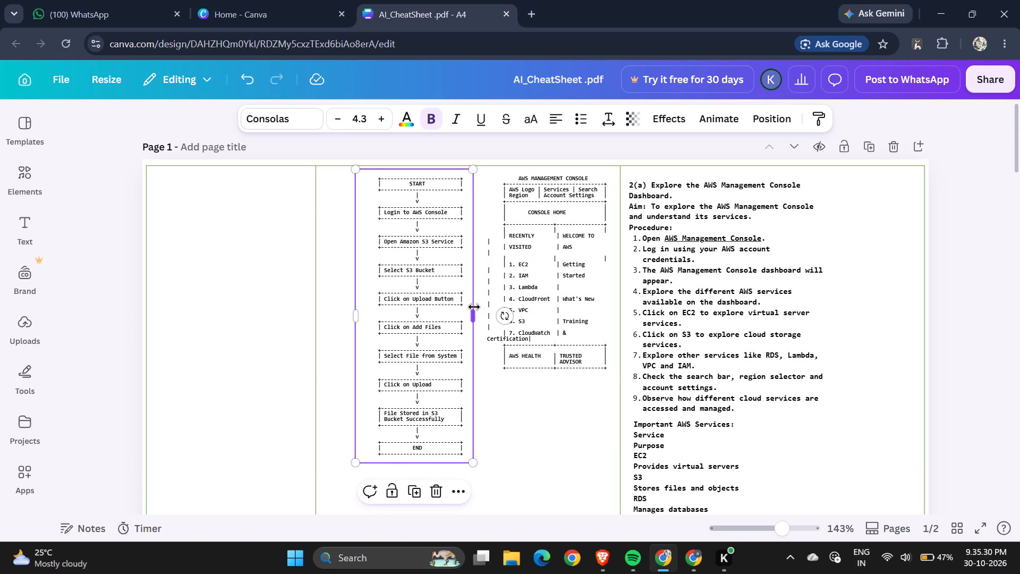
pyautogui.moveTo(439, 300); pyautogui.dragTo(434, 298)
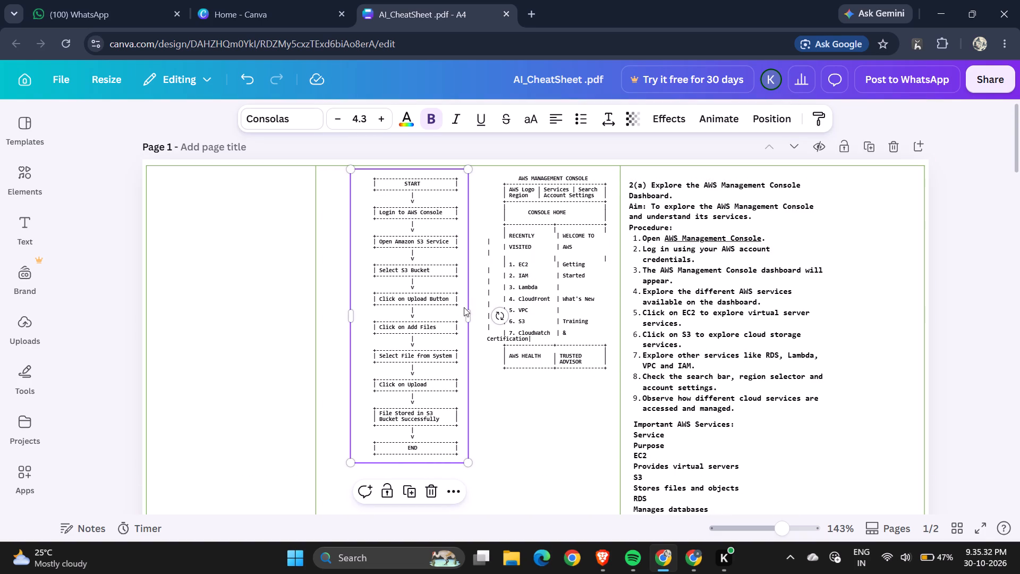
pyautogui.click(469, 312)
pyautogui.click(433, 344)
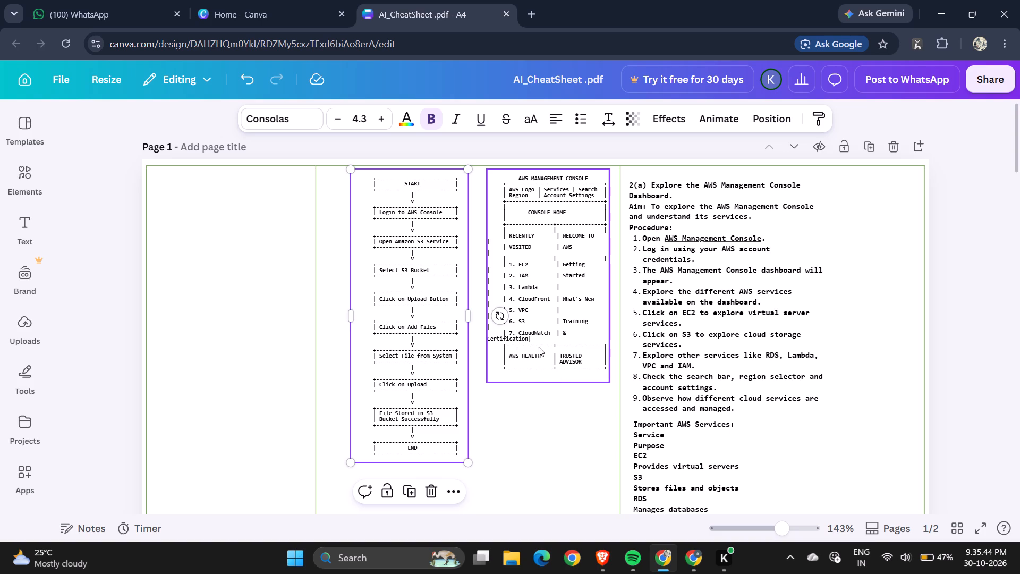
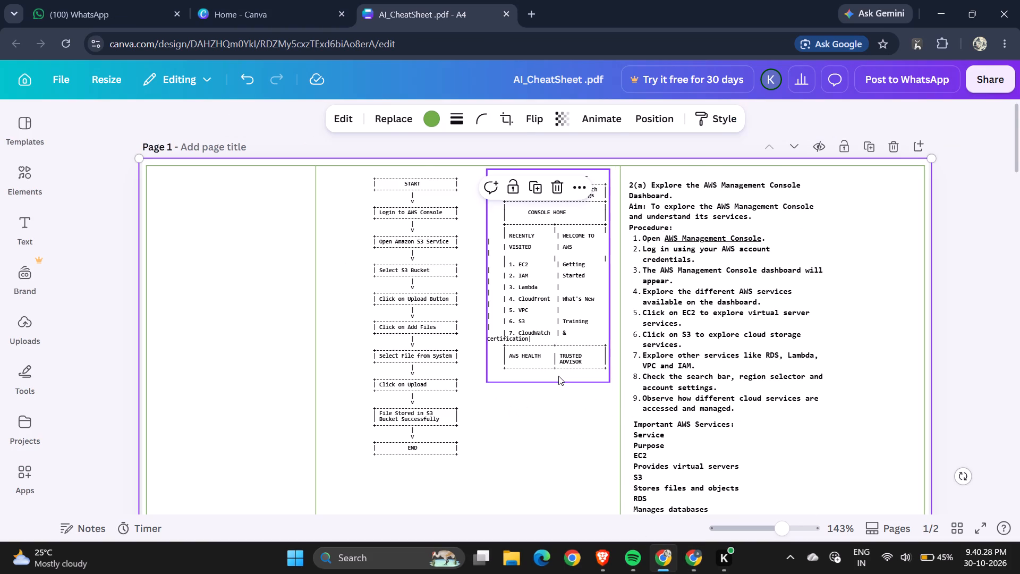
pyautogui.scroll(-4, 558, 376)
pyautogui.scroll(4, 558, 376)
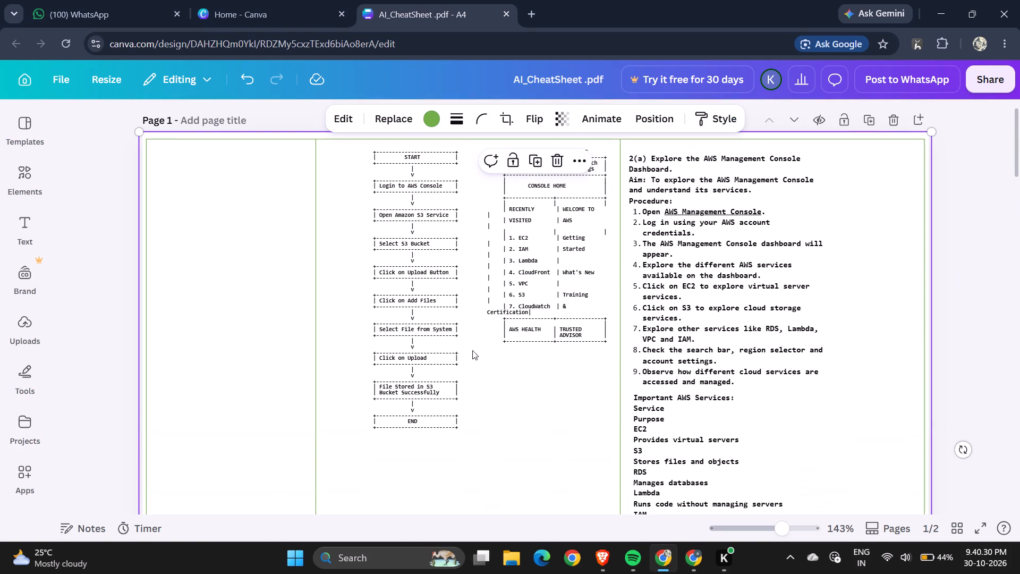
pyautogui.click(437, 302)
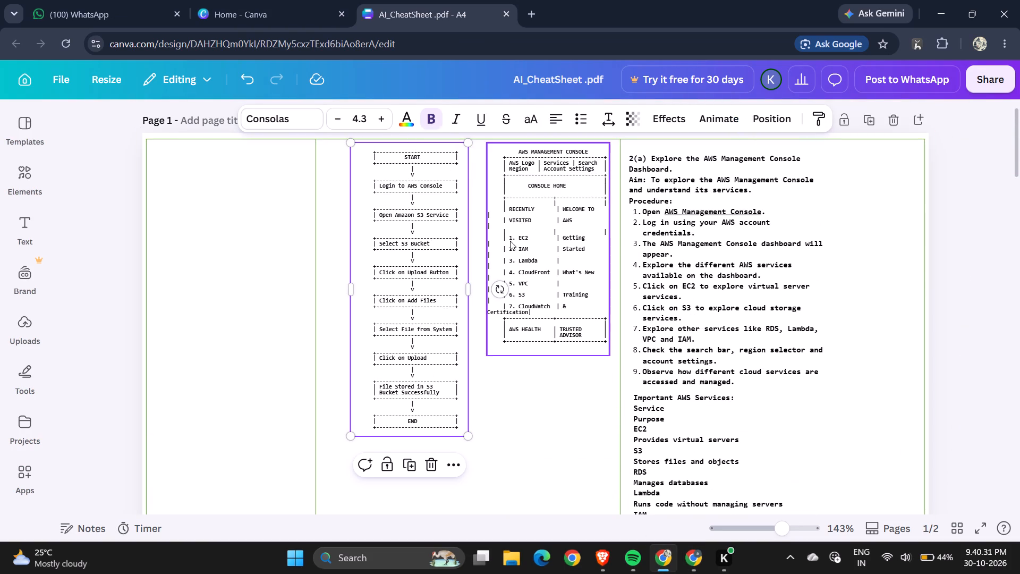
pyautogui.click(348, 290)
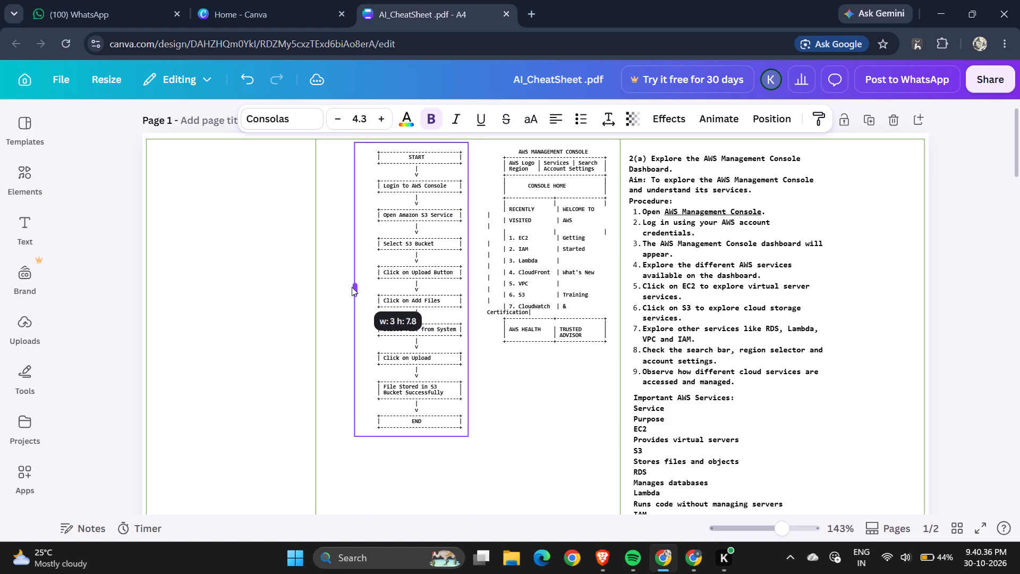
pyautogui.moveTo(470, 438); pyautogui.dragTo(446, 385)
pyautogui.click(501, 401)
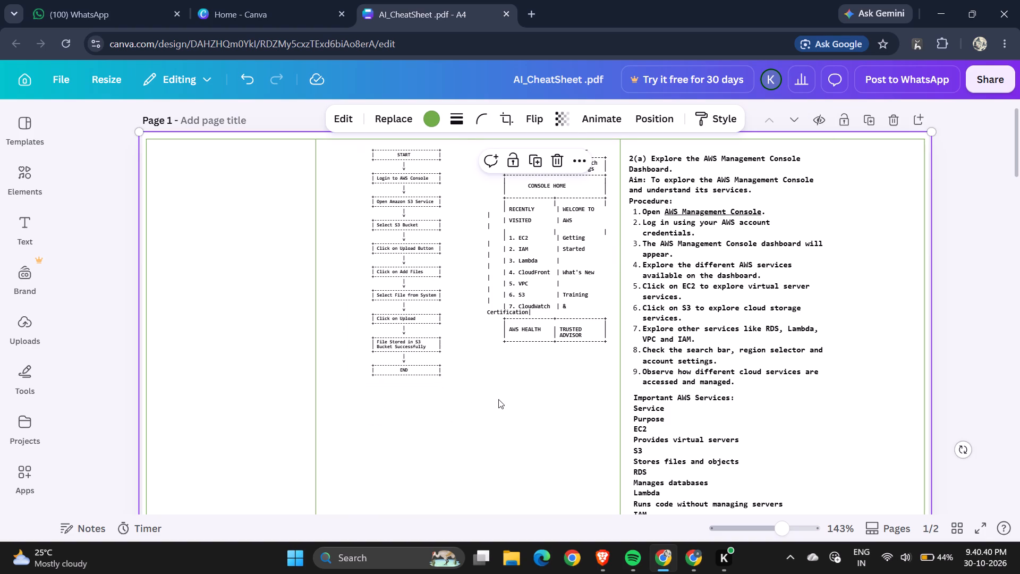
# Move the S3 upload flowchart closer to the AWS Management Console diagram, keeping it at the top of the second column.
pyautogui.moveTo(419, 325); pyautogui.dragTo(450, 327)
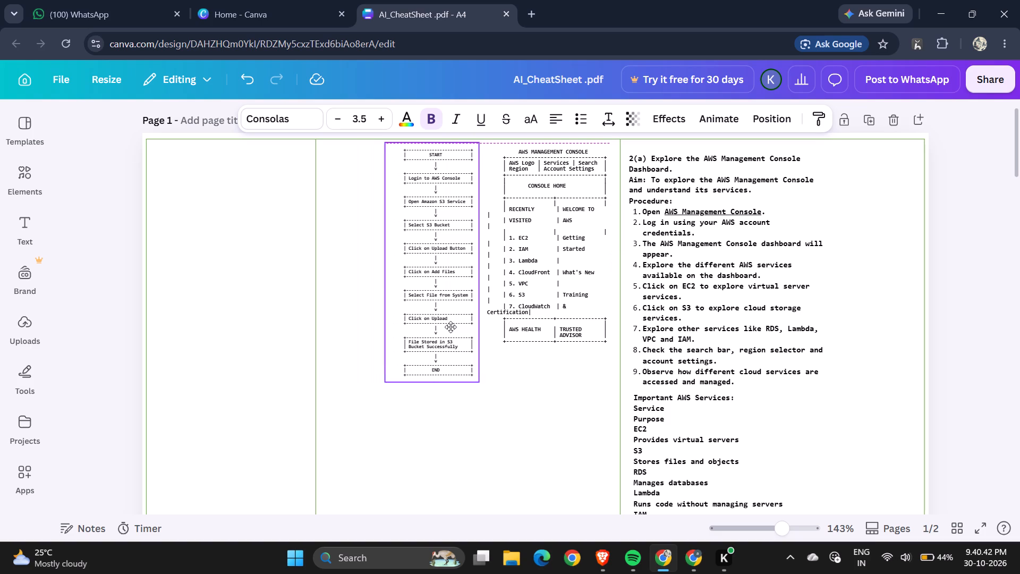
pyautogui.moveTo(450, 327); pyautogui.dragTo(446, 329)
pyautogui.click(543, 311)
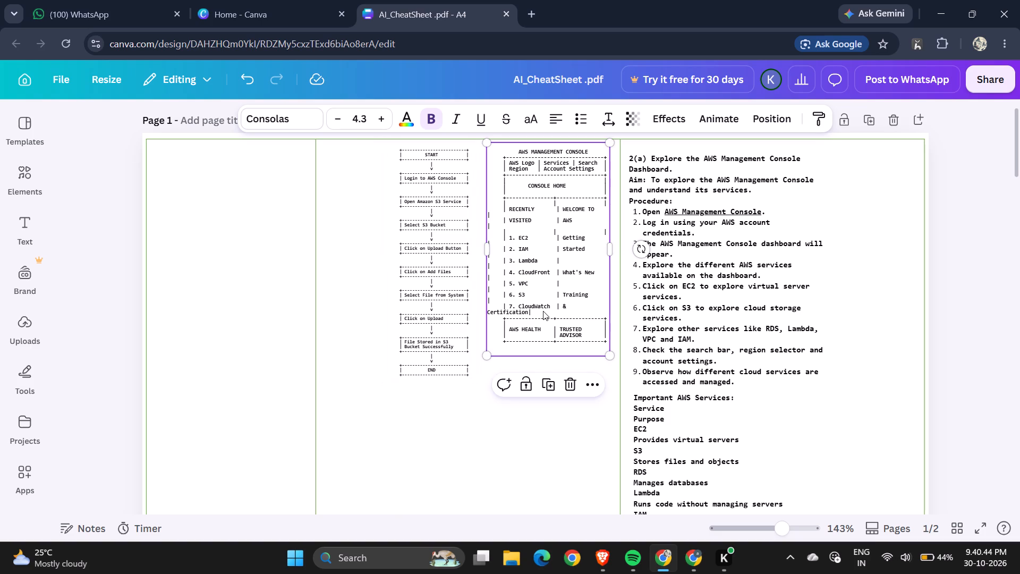
# Switch to Brave, open the ChatGPT conversation "AWS Practical Writeup" and examine the original AWS Management Console diagram's layout.
pyautogui.click(610, 567)
pyautogui.click(70, 461)
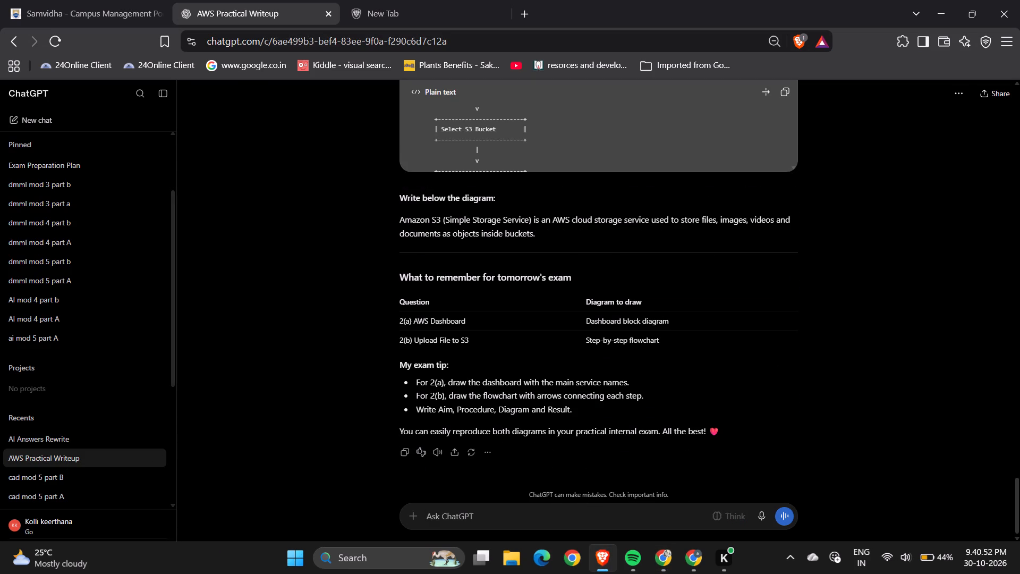
pyautogui.scroll(5, 660, 316)
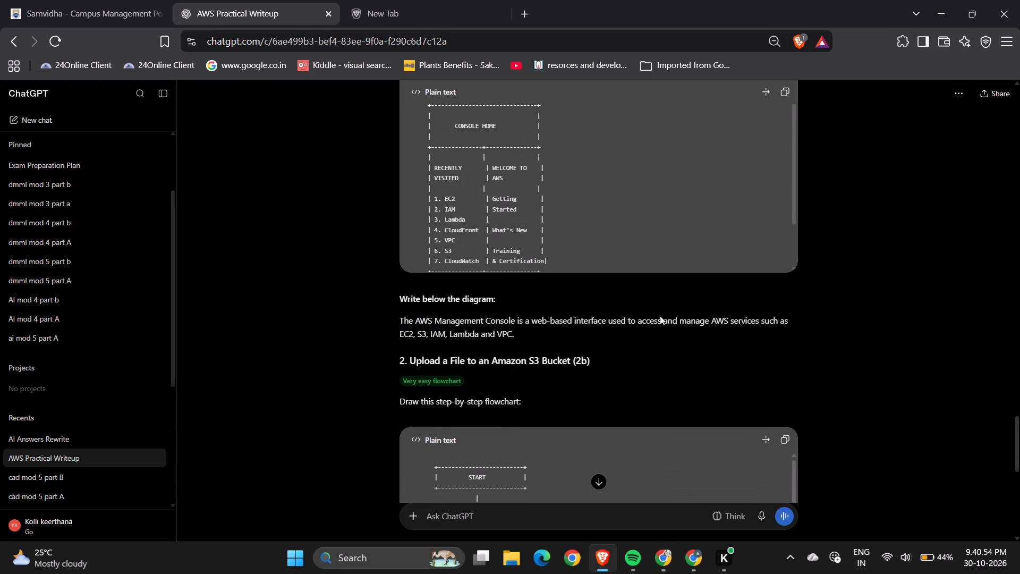
pyautogui.scroll(1, 660, 316)
pyautogui.scroll(-1, 613, 90)
pyautogui.scroll(1, 613, 90)
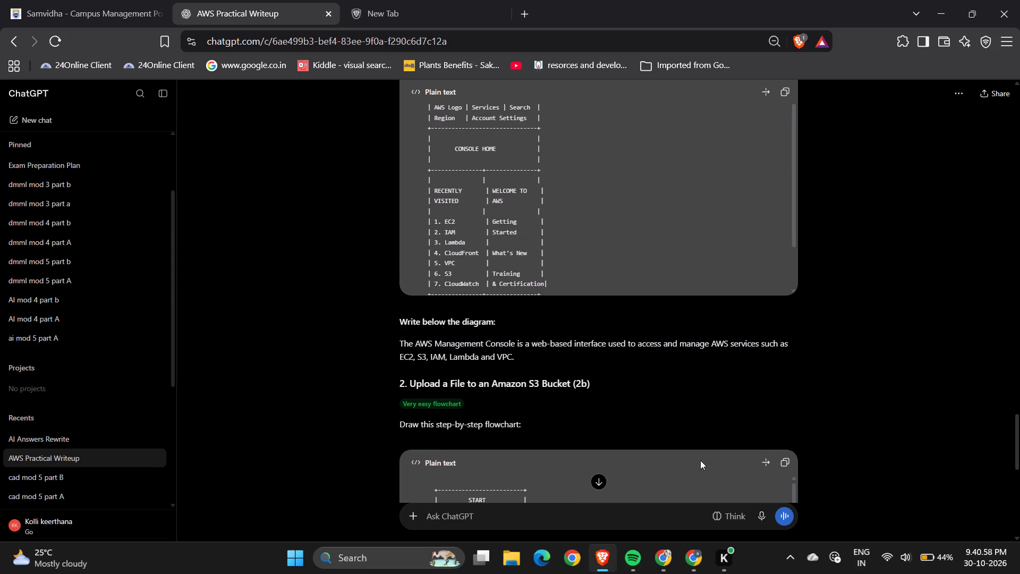
# Return to the Canva design and delete the "&" and space before "Certification" in the AWS Management Console diagram's CloudWatch row.
pyautogui.click(679, 562)
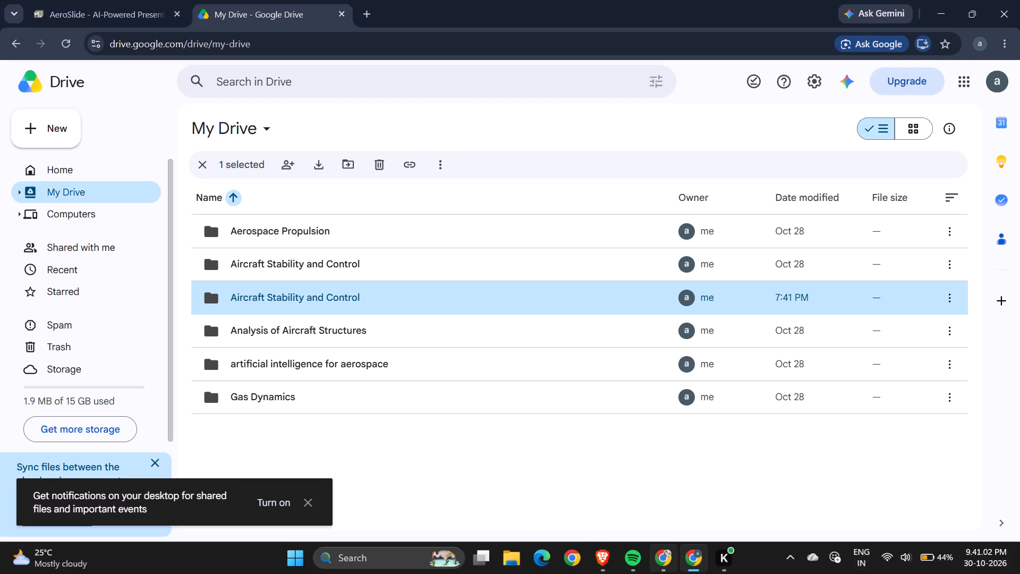
pyautogui.click(654, 572)
pyautogui.click(537, 467)
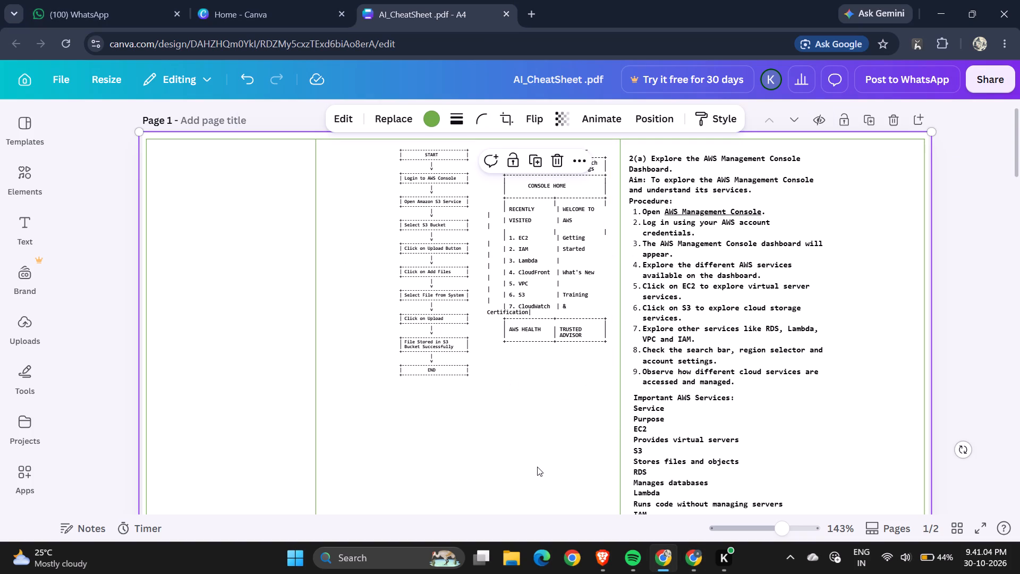
pyautogui.click(528, 314)
pyautogui.click(504, 311)
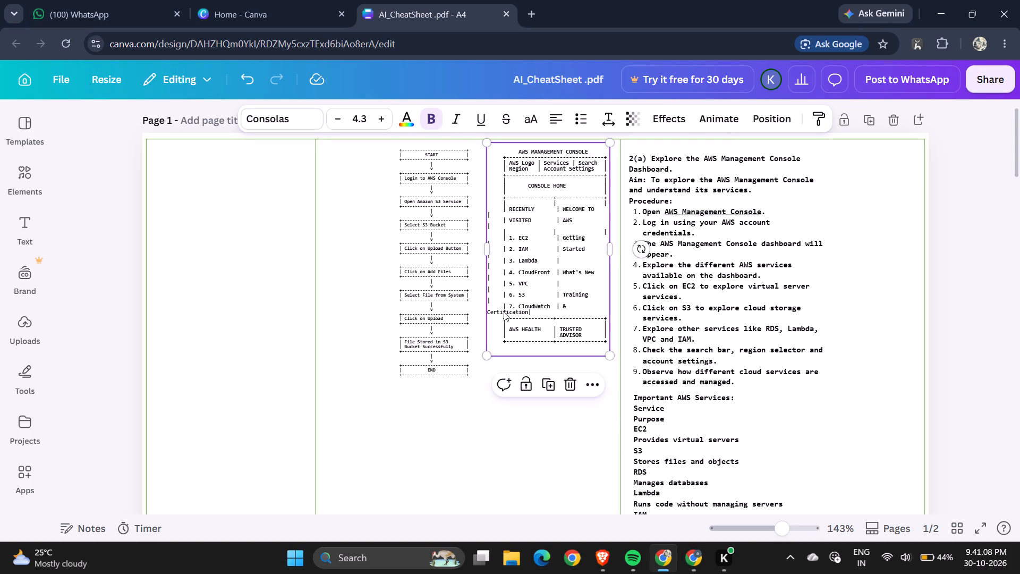
pyautogui.click(504, 311)
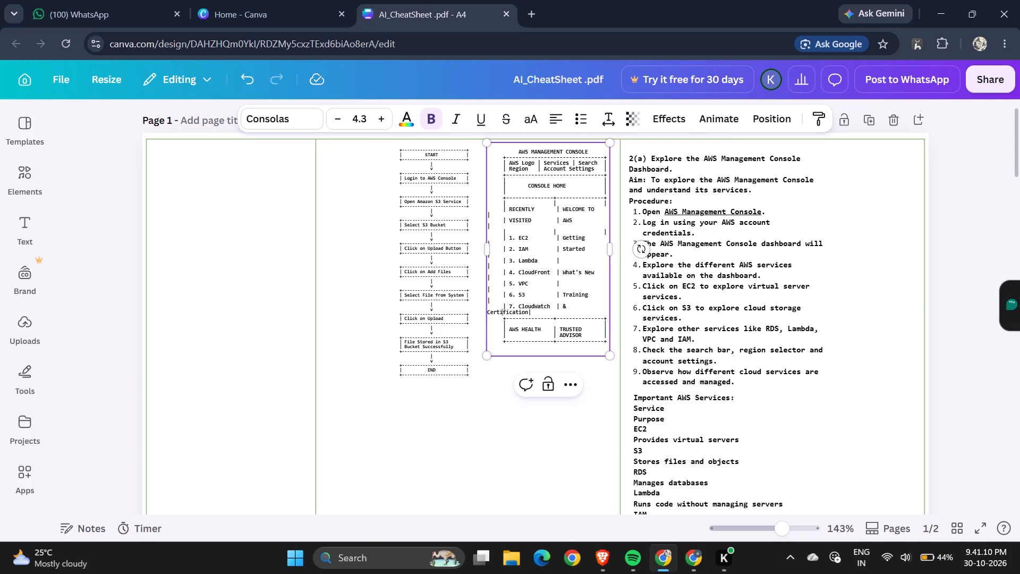
pyautogui.press('Left')
pyautogui.press('Left')
pyautogui.press('Left')
pyautogui.press('Left')
pyautogui.press('Left')
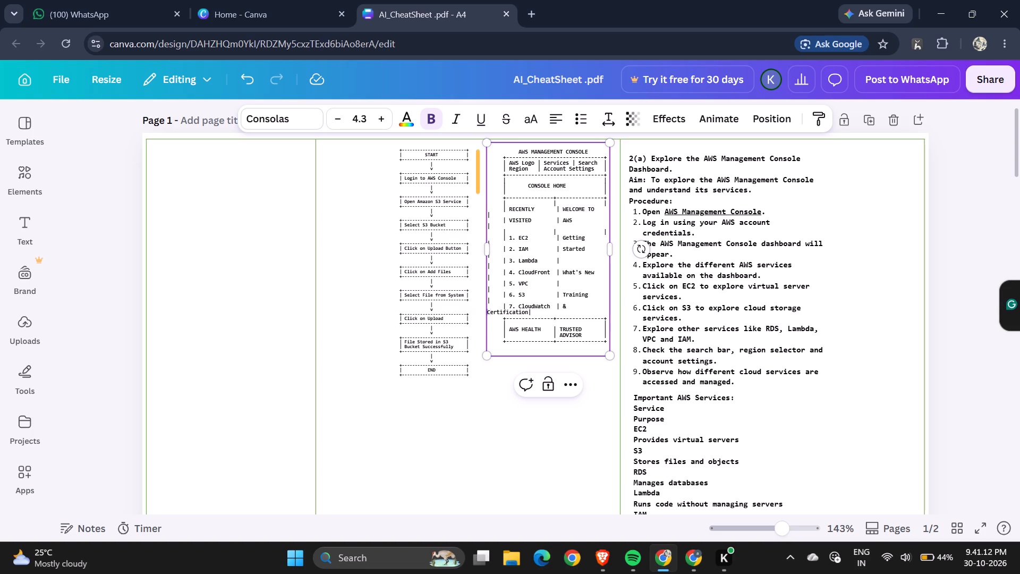
pyautogui.press('BackSpace')
pyautogui.press('BackSpace')
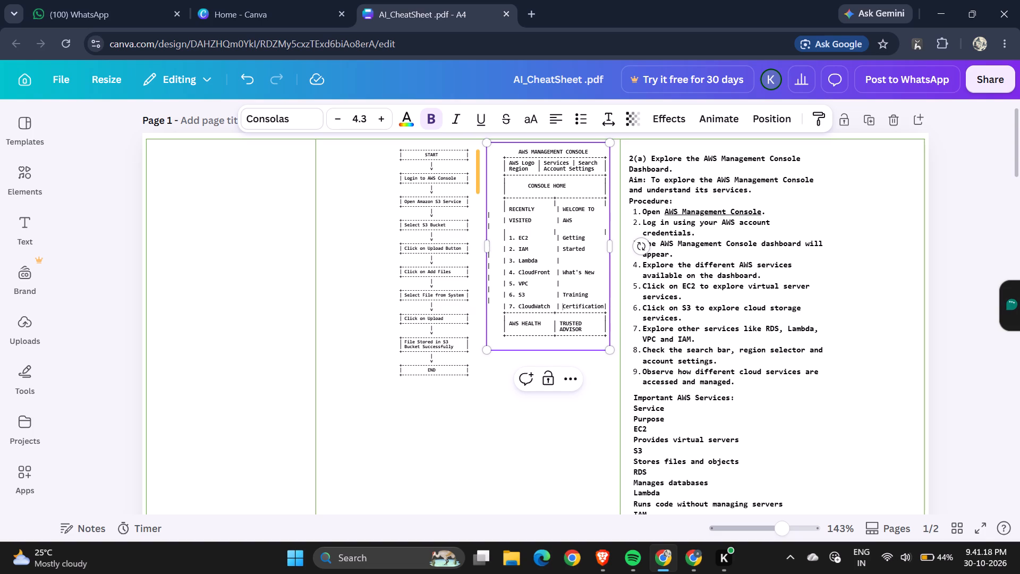
pyautogui.click(482, 438)
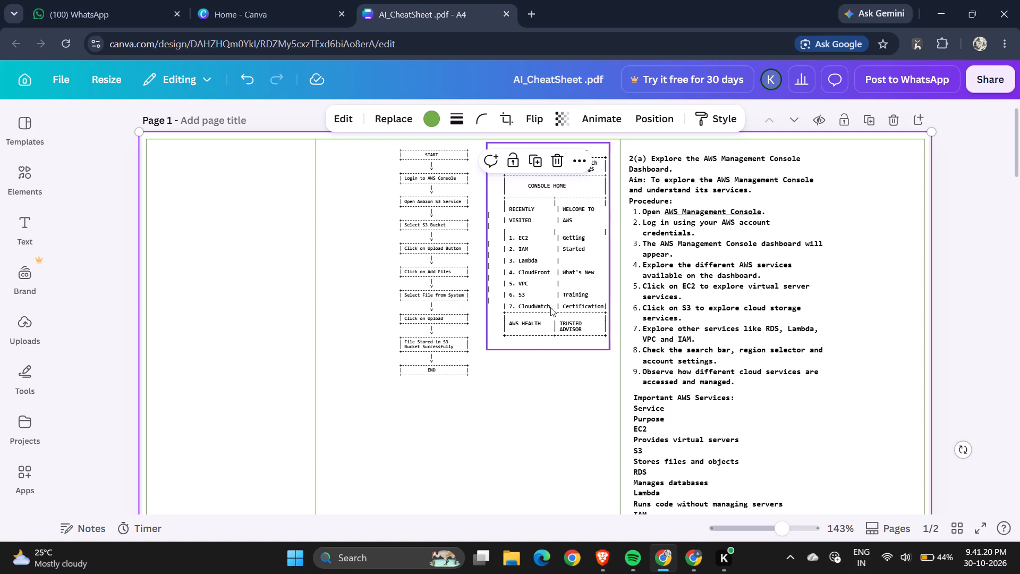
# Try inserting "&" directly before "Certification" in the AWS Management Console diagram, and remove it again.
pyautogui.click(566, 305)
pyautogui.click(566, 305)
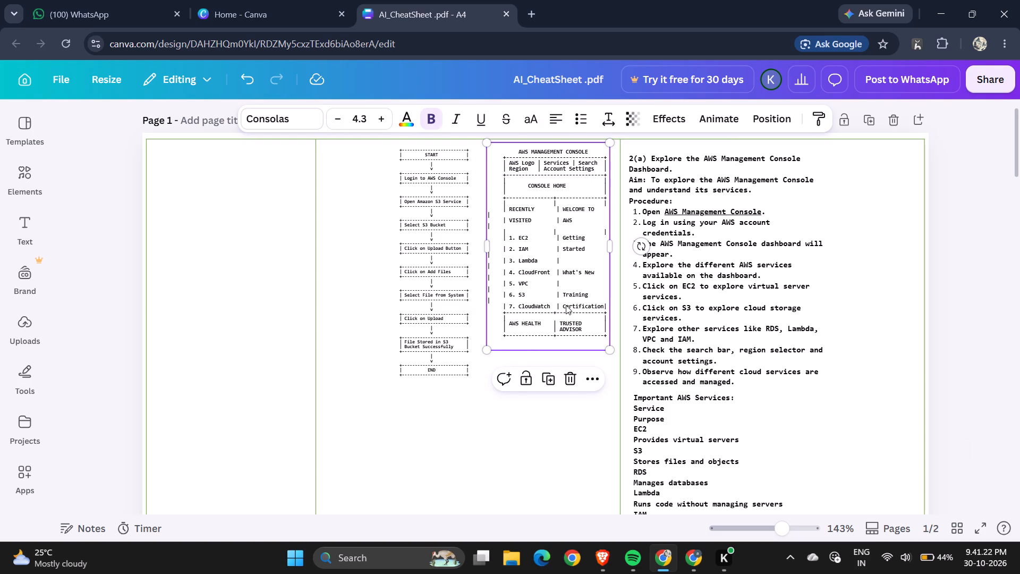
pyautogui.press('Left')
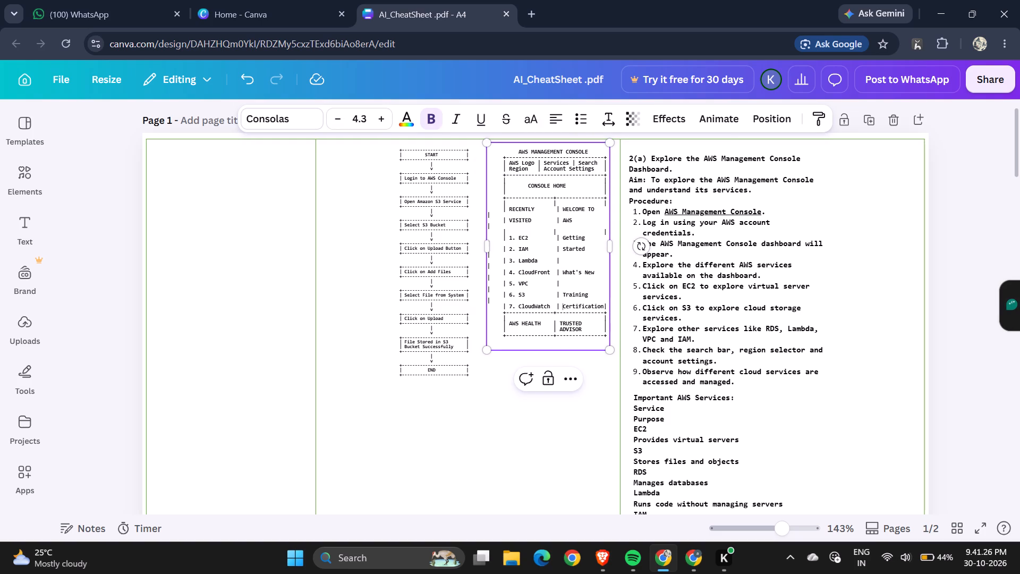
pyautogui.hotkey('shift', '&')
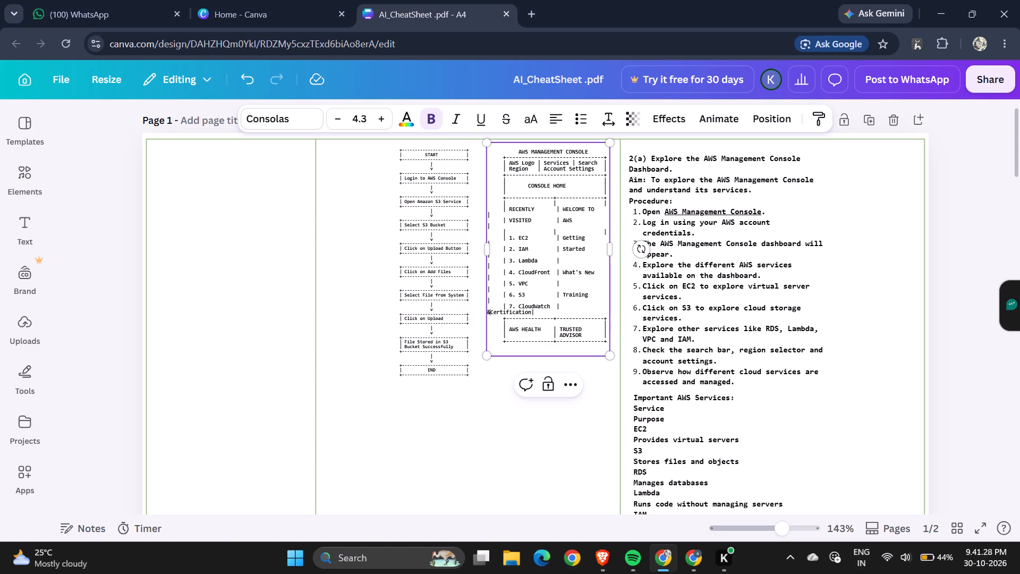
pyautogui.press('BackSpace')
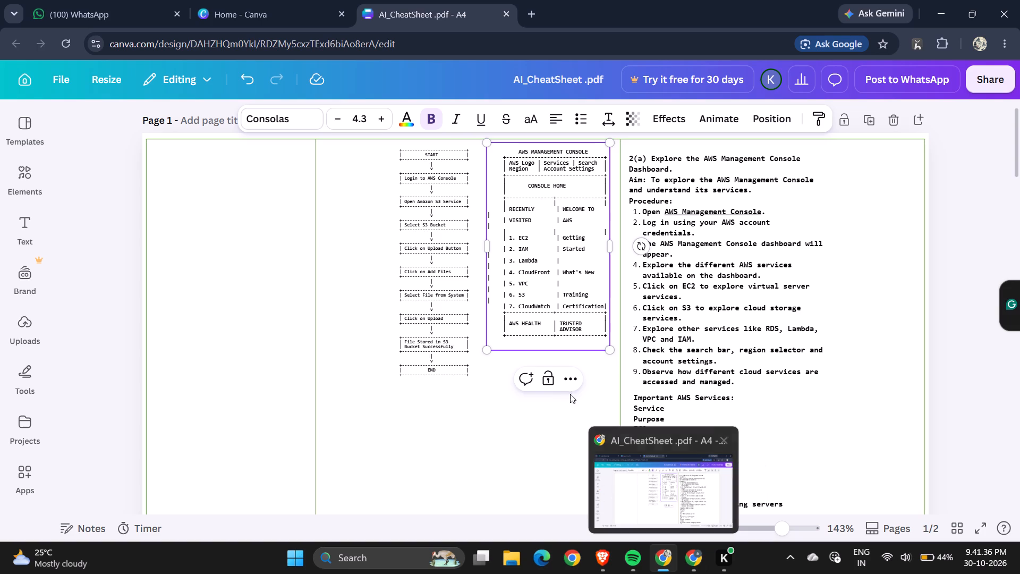
# Switch to Brave and bring up the ChatGPT conversation "AWS Practical Writeup".
pyautogui.click(608, 562)
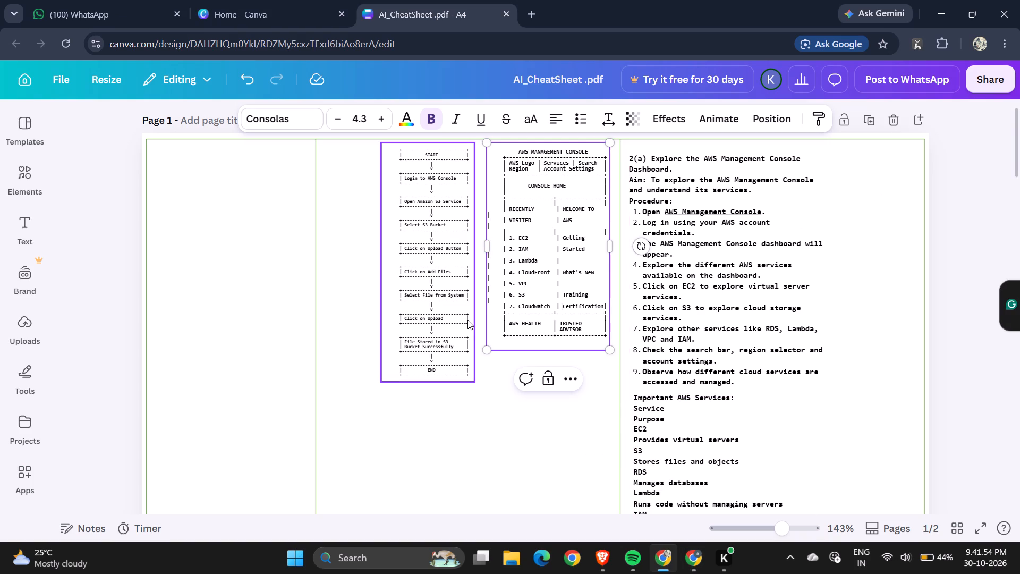
pyautogui.scroll(-5, 467, 320)
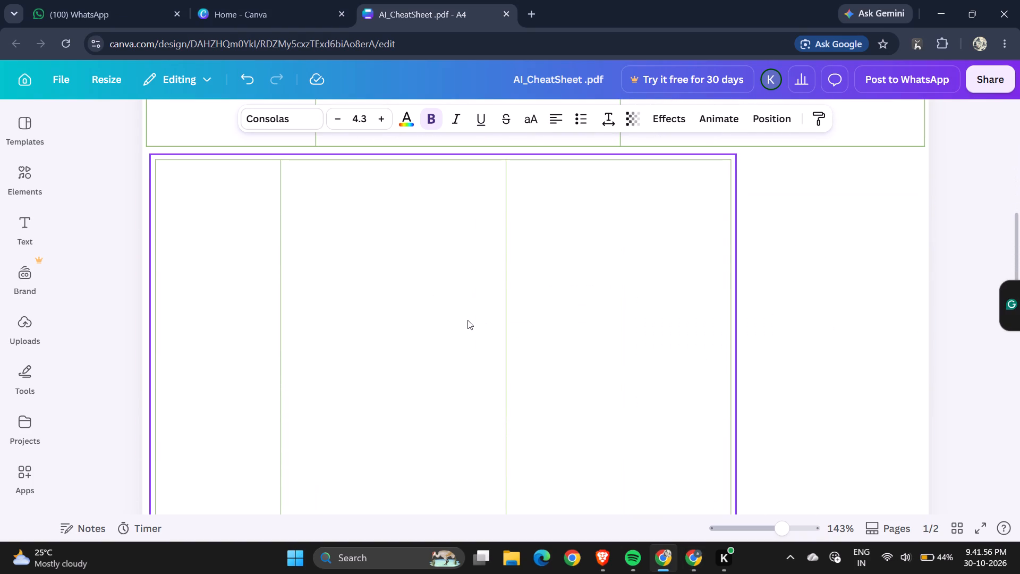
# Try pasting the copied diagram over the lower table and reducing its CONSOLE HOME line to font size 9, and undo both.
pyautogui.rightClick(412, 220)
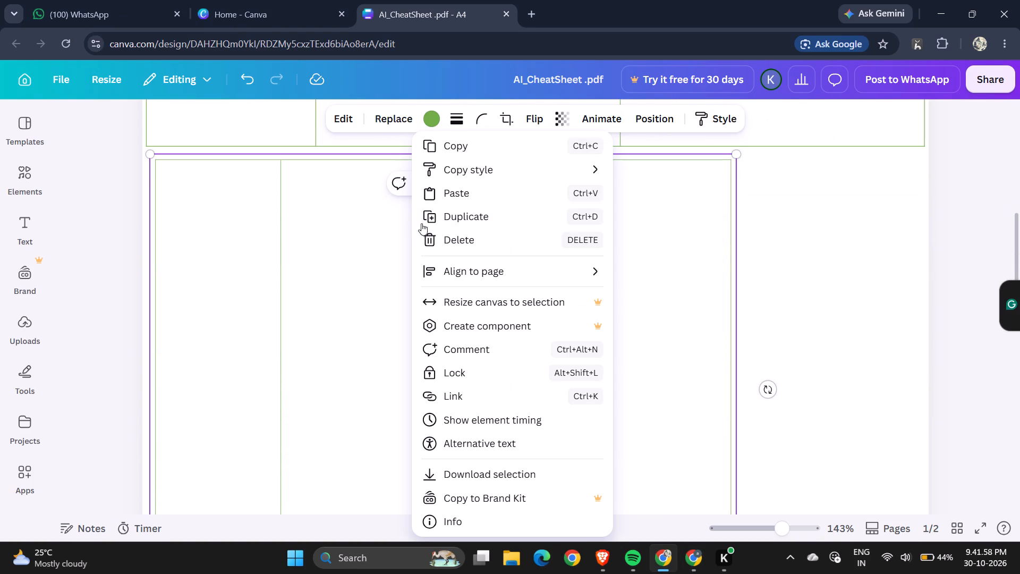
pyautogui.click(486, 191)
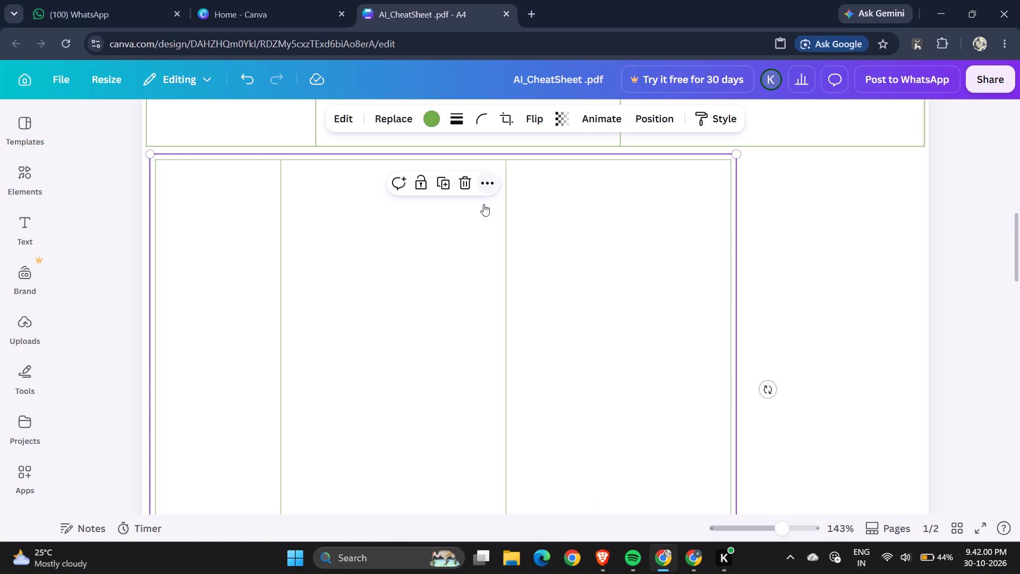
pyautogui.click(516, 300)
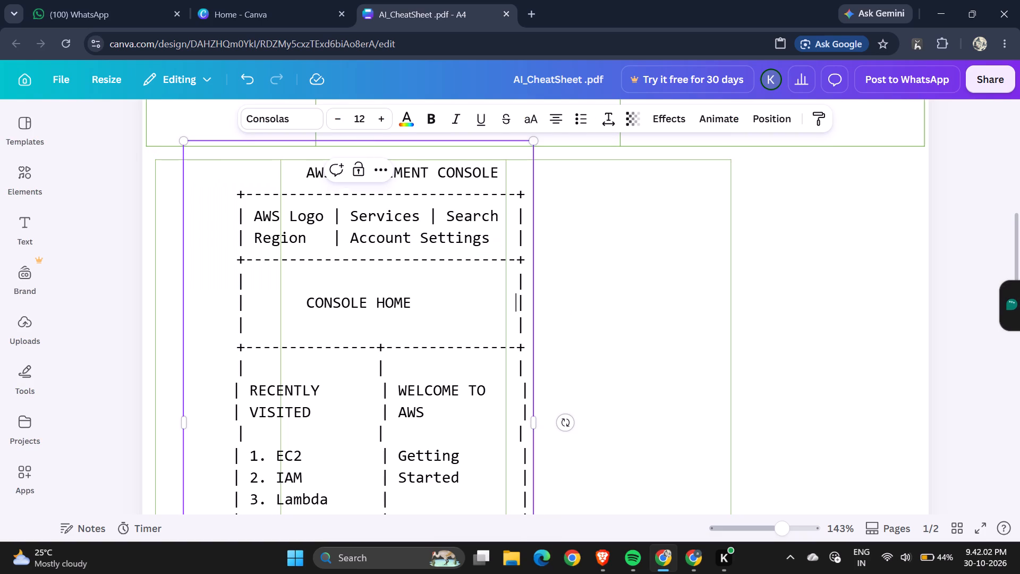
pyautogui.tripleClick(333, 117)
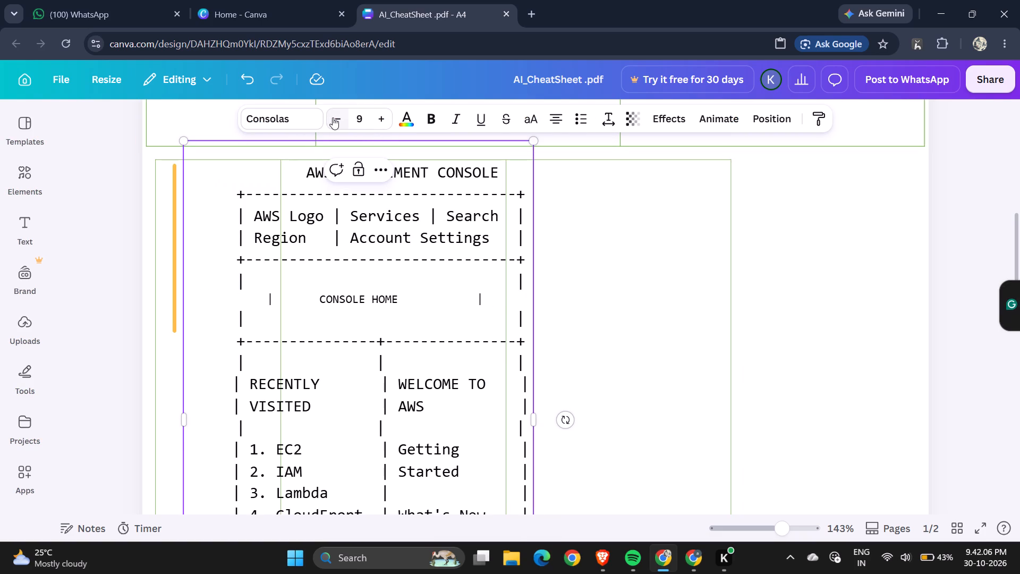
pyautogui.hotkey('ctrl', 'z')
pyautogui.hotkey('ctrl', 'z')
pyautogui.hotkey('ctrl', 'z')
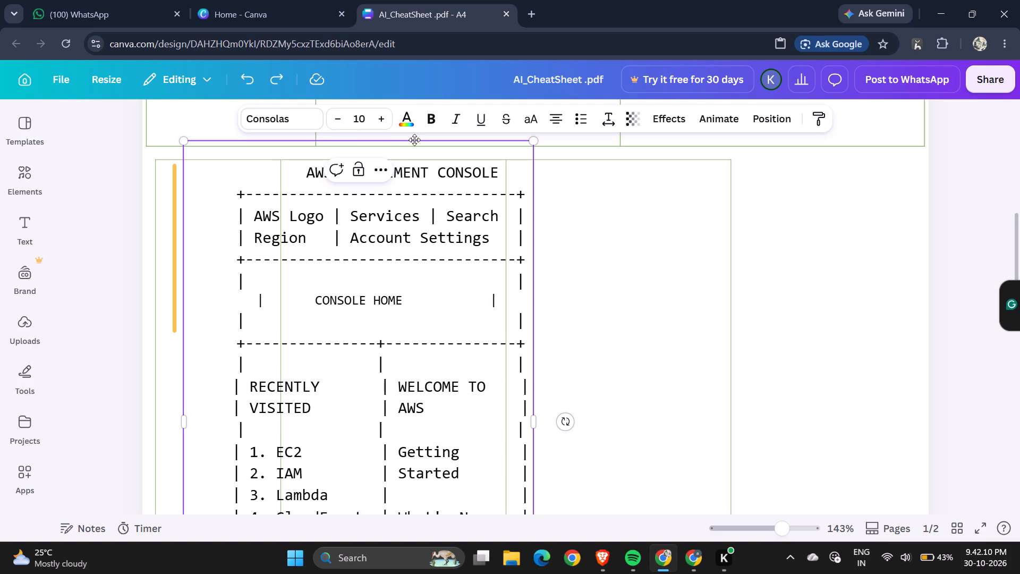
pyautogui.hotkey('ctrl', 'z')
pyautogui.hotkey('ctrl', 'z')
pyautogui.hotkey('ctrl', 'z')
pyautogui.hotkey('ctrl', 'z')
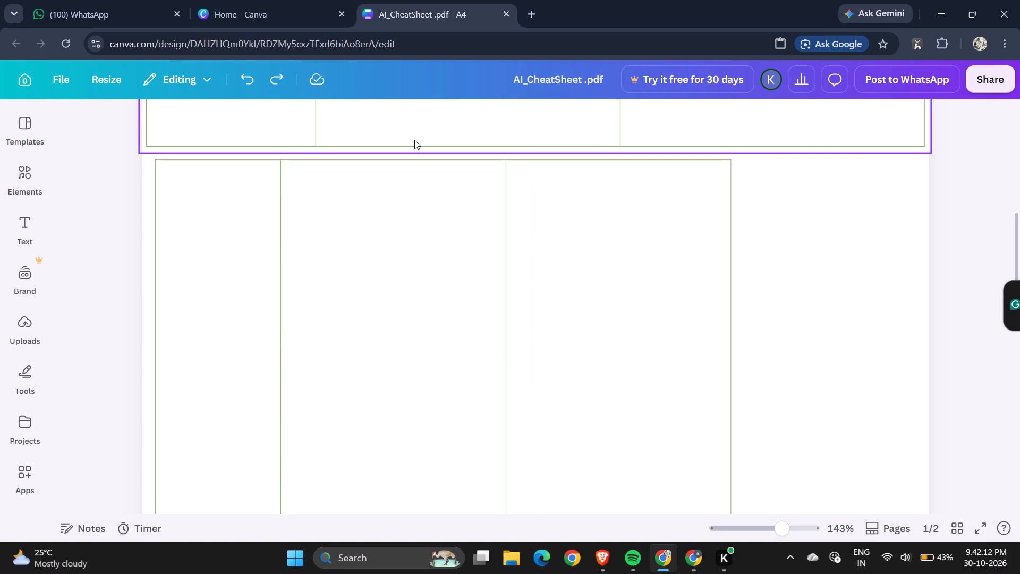
# Paste the copied AWS Management Console diagram over the lower table and set all its text to font size 4.
pyautogui.hotkey('ctrl', 'v')
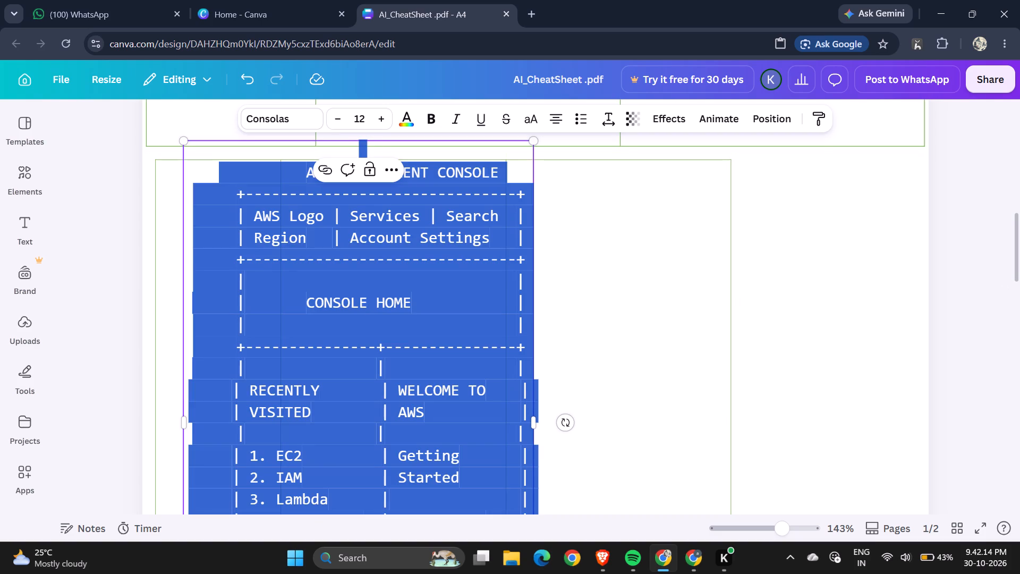
pyautogui.tripleClick(343, 118)
pyautogui.click(343, 118)
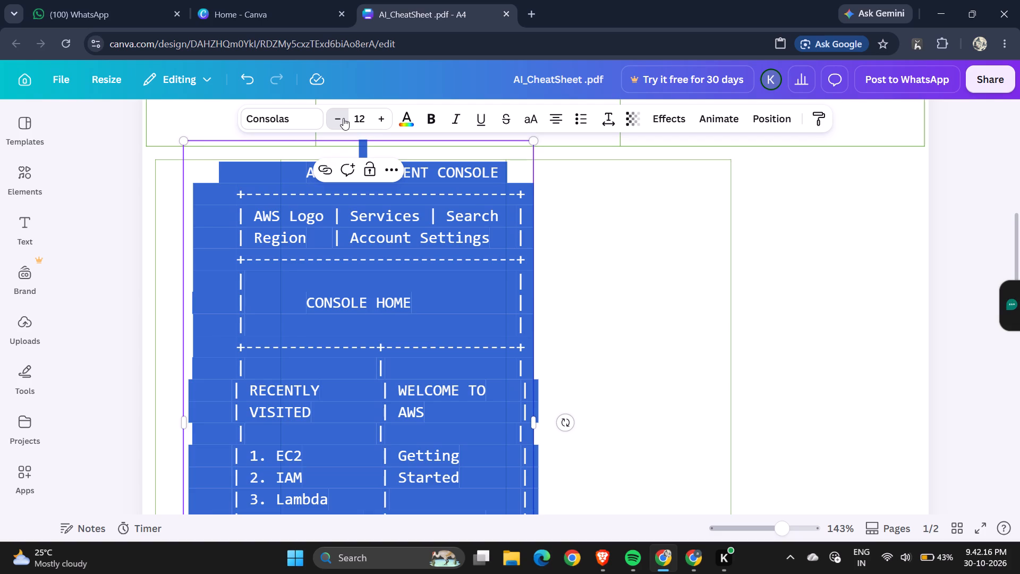
pyautogui.tripleClick(343, 118)
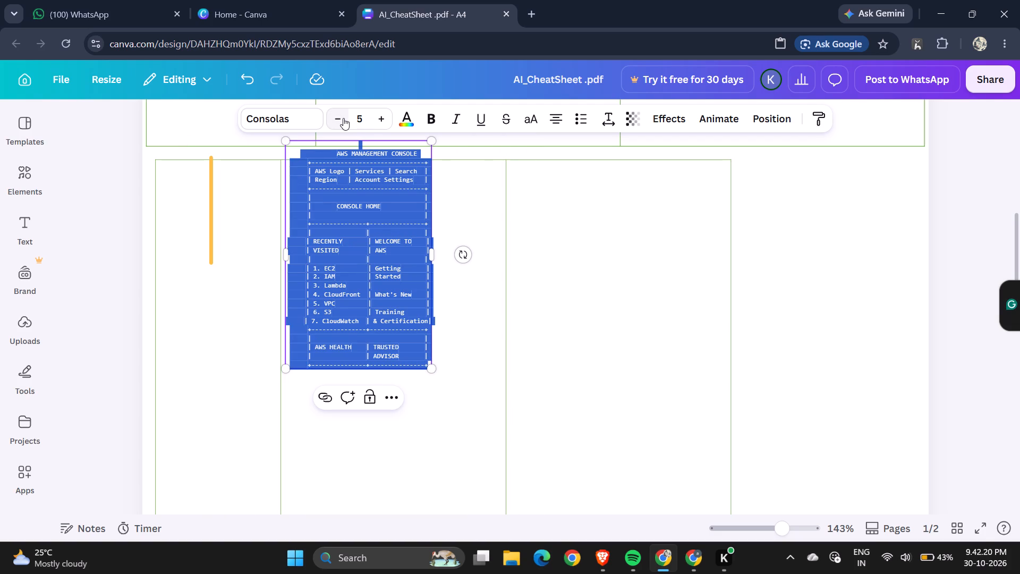
pyautogui.click(343, 118)
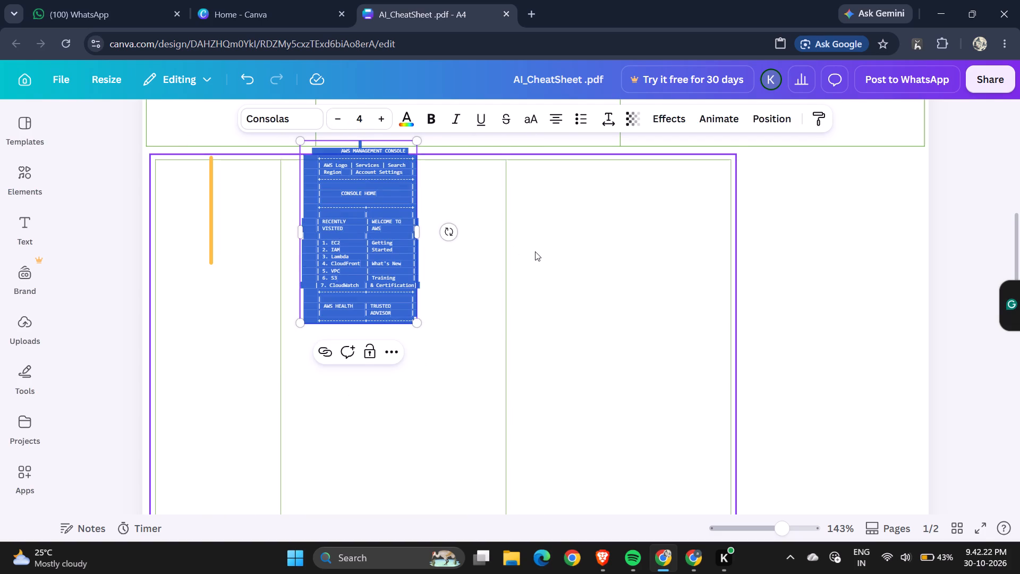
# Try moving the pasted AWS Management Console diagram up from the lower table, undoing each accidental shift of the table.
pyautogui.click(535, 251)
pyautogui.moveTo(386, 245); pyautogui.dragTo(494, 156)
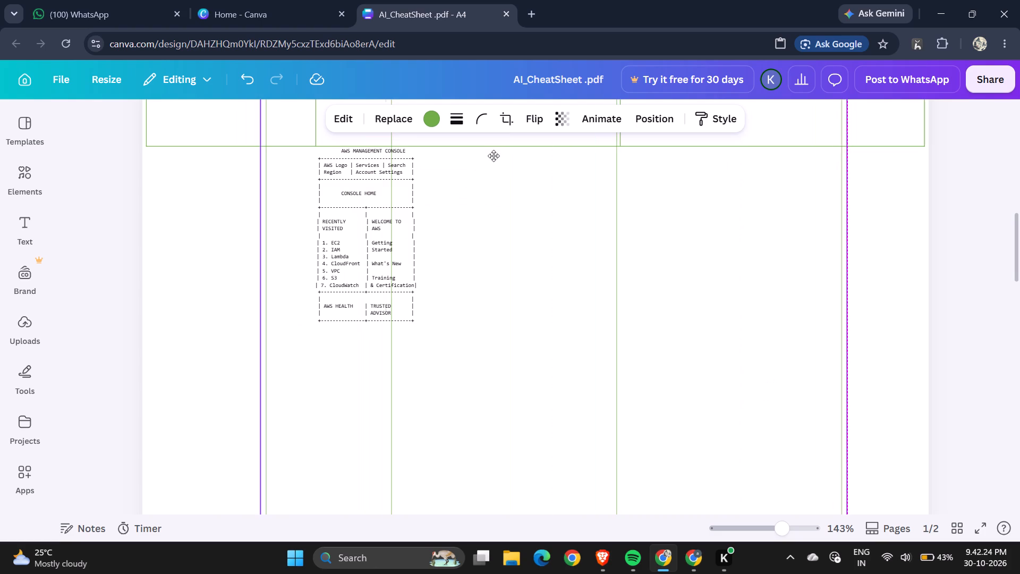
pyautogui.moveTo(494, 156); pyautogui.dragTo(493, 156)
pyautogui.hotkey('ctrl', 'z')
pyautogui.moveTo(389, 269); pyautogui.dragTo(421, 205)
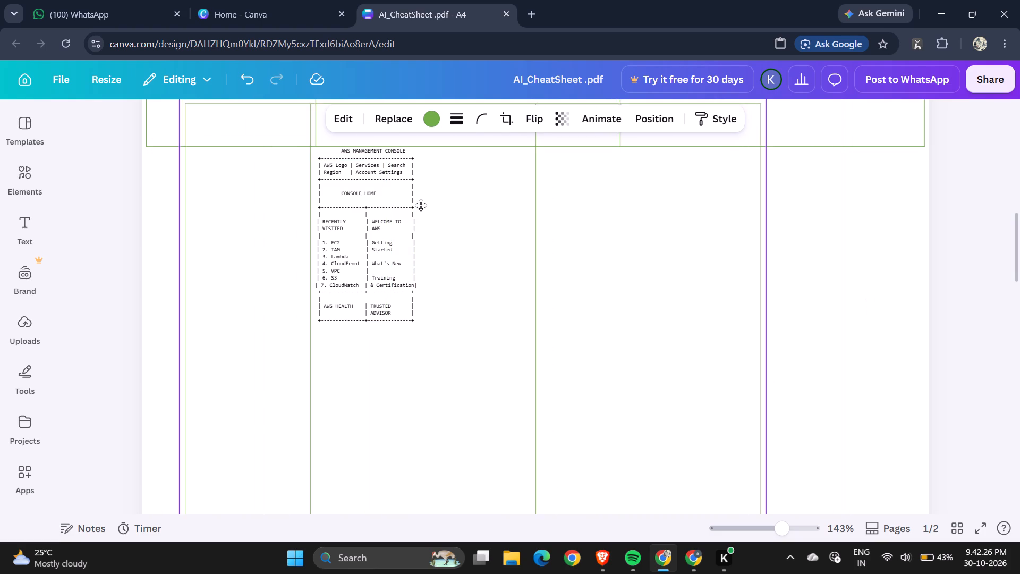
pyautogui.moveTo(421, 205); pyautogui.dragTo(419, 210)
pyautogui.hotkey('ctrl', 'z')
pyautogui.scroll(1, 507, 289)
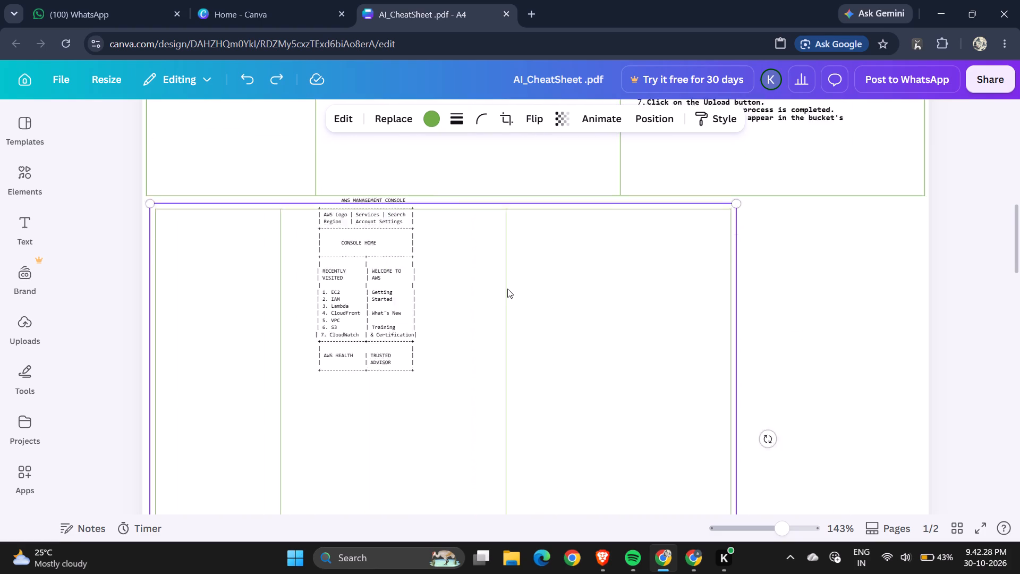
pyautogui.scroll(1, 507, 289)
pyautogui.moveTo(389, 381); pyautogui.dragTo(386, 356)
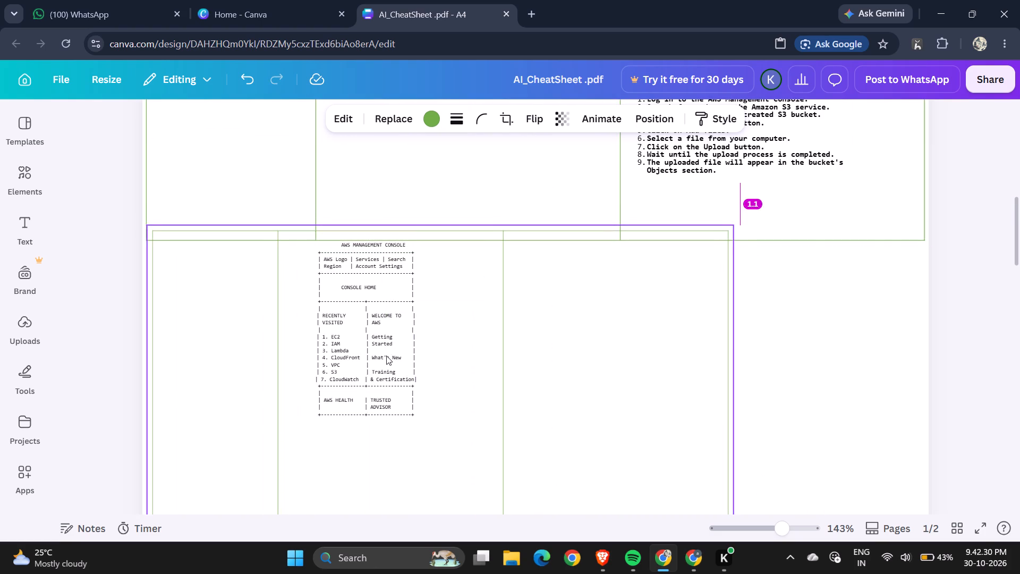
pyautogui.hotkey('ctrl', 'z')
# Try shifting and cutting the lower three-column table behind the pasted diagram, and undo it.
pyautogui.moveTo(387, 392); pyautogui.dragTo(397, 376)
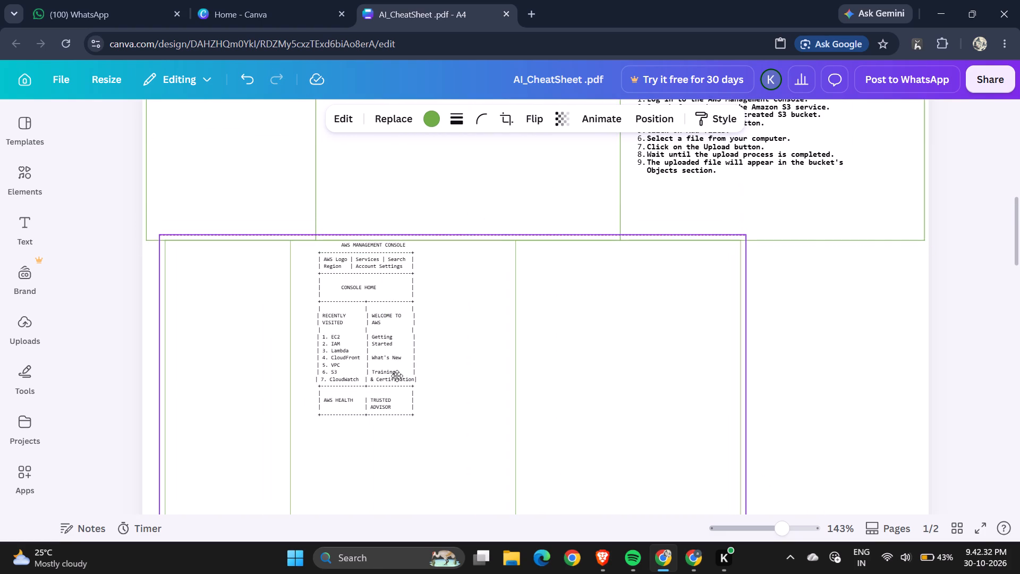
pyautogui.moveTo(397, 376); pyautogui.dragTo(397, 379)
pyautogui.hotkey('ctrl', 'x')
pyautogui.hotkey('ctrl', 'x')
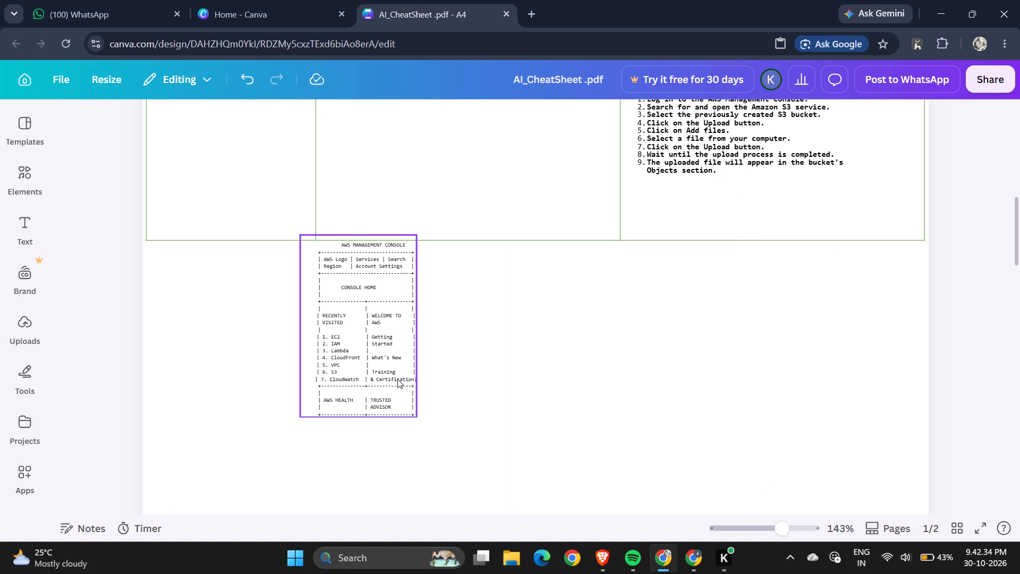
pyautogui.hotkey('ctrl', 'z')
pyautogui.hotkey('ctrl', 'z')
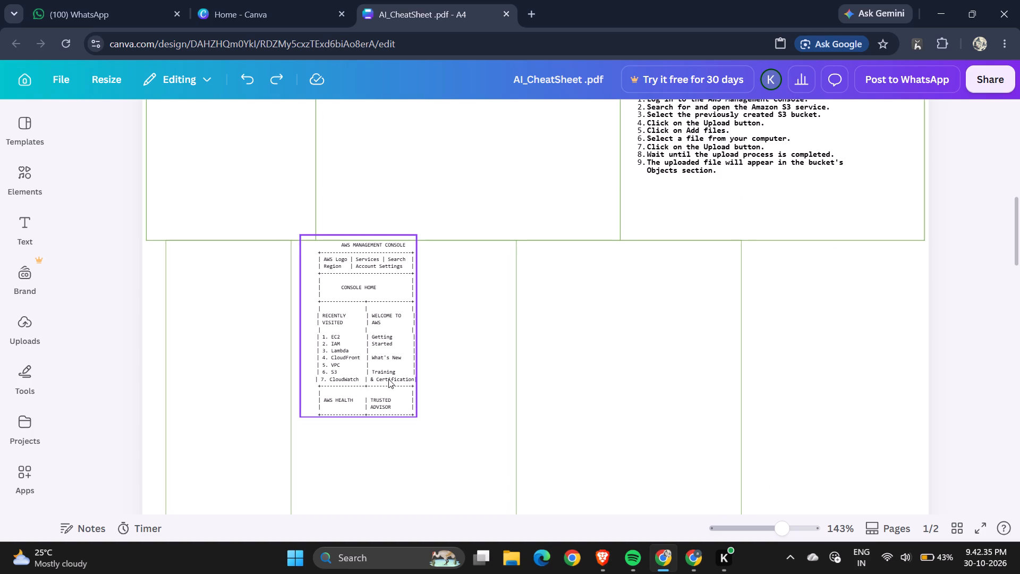
# Move the pasted diagram into the upper table's middle column, directly below the old AWS Management Console diagram.
pyautogui.moveTo(350, 303); pyautogui.dragTo(480, 151)
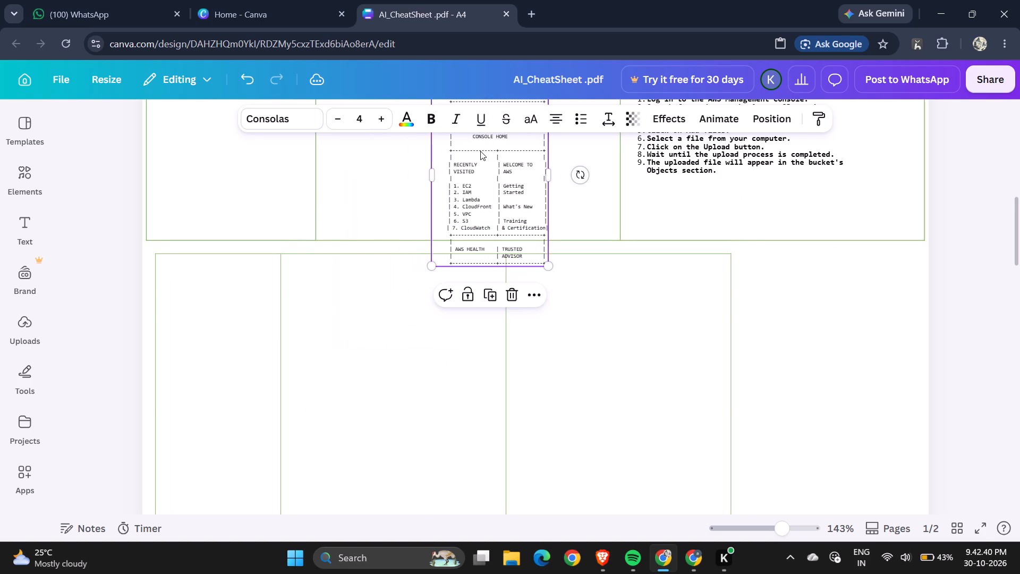
pyautogui.scroll(2, 480, 151)
pyautogui.moveTo(486, 271); pyautogui.dragTo(503, 161)
pyautogui.scroll(2, 503, 161)
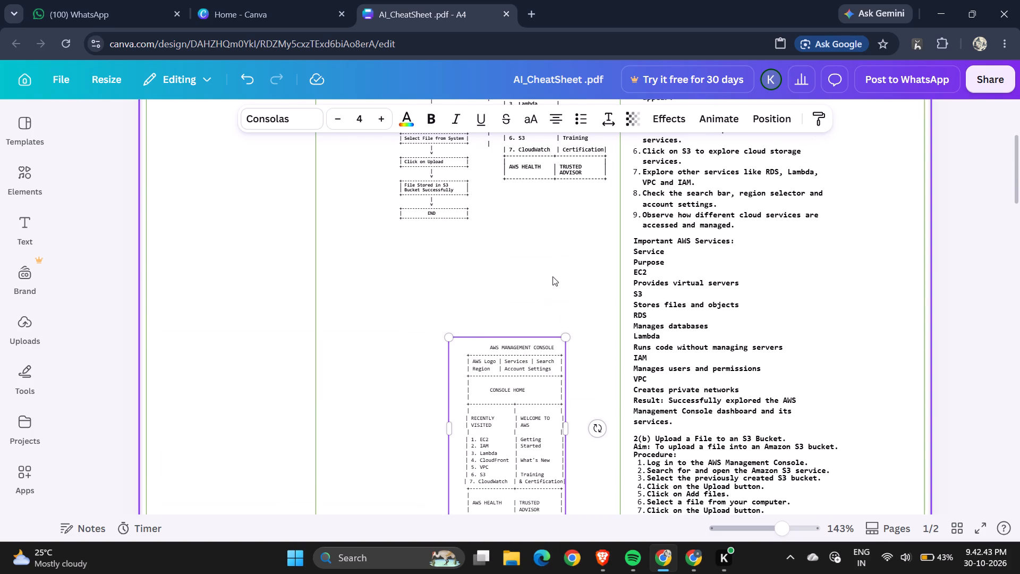
pyautogui.hotkey('ctrl', 'z')
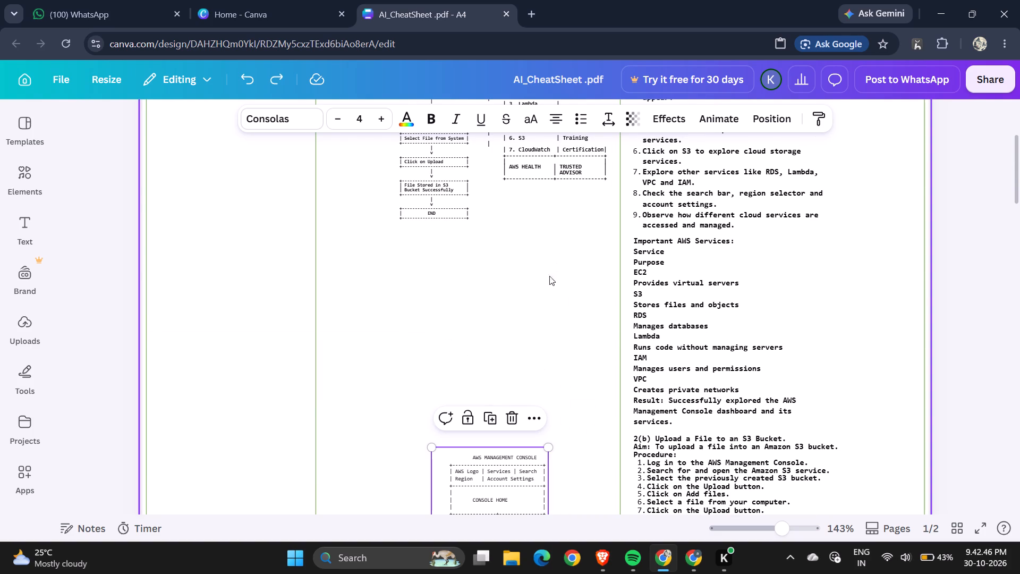
pyautogui.moveTo(497, 481); pyautogui.dragTo(550, 225)
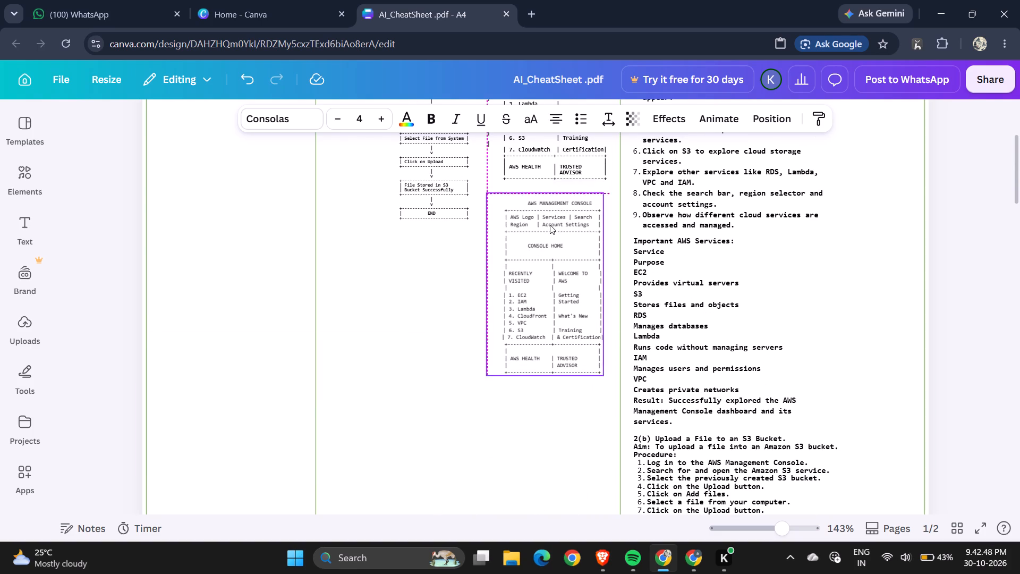
pyautogui.scroll(2, 550, 225)
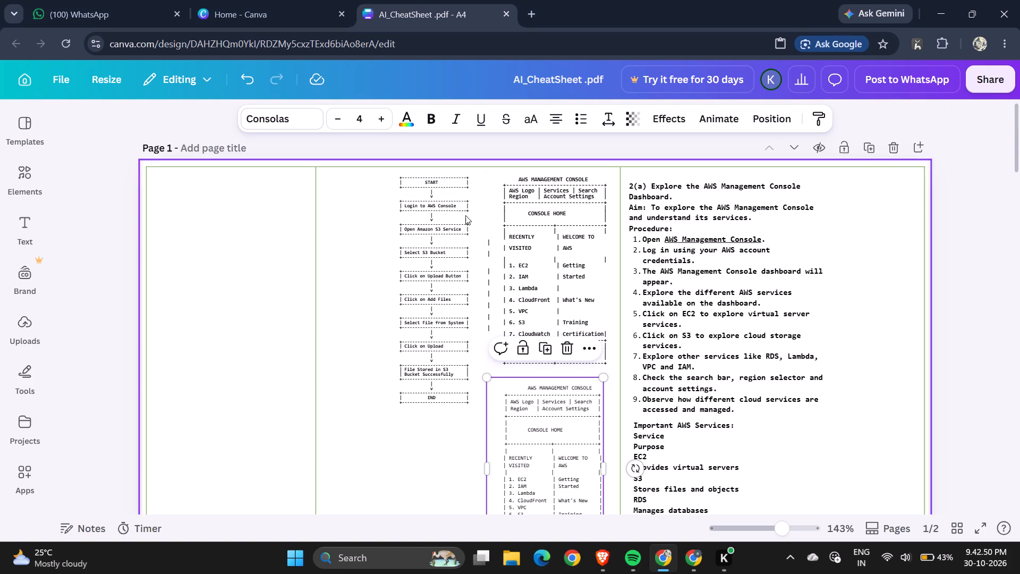
# Make the newly pasted AWS Management Console diagram's text bold.
pyautogui.click(426, 118)
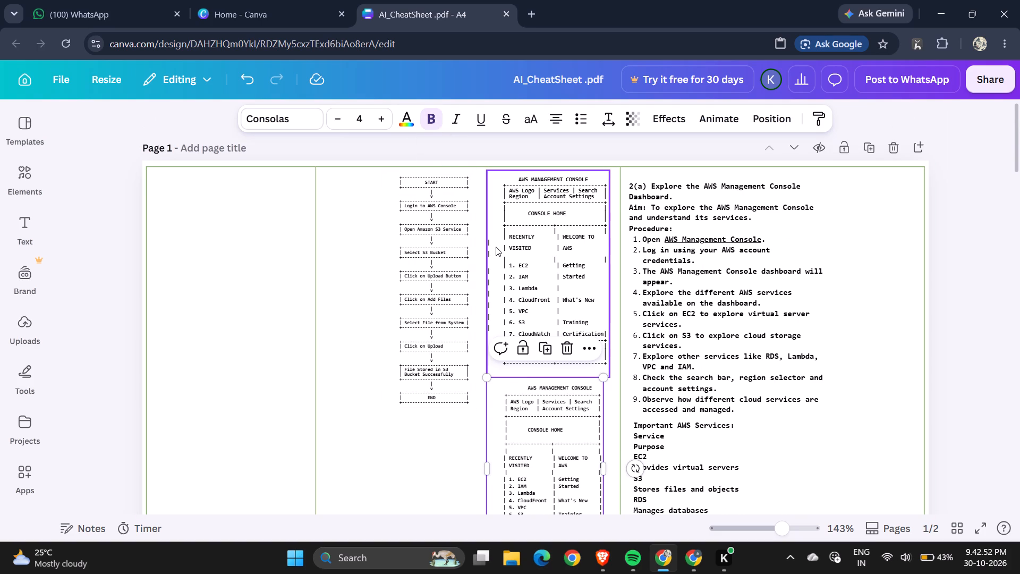
# Delete the old AWS Management Console diagram above the new copy.
pyautogui.scroll(-1, 496, 247)
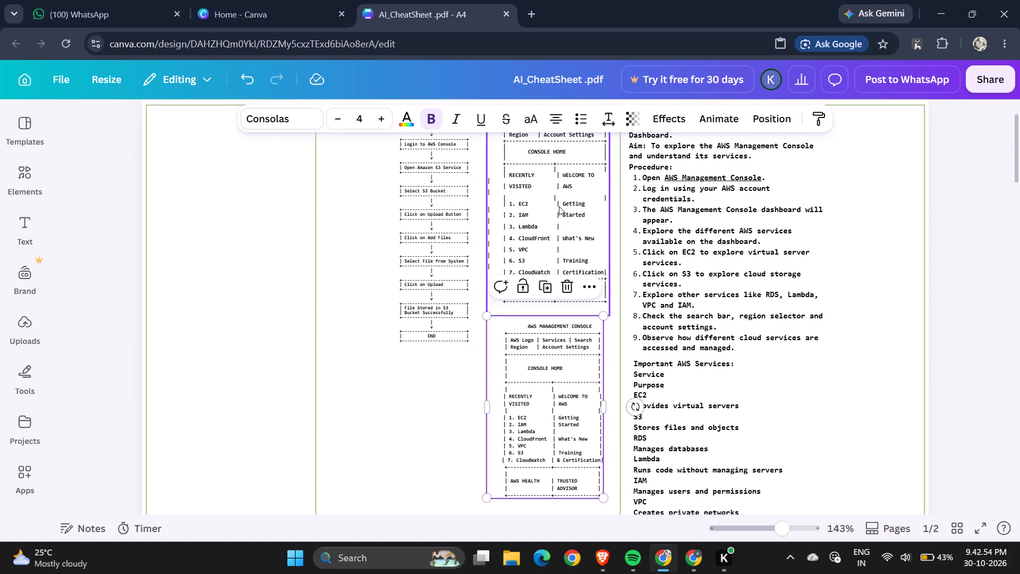
pyautogui.click(559, 206)
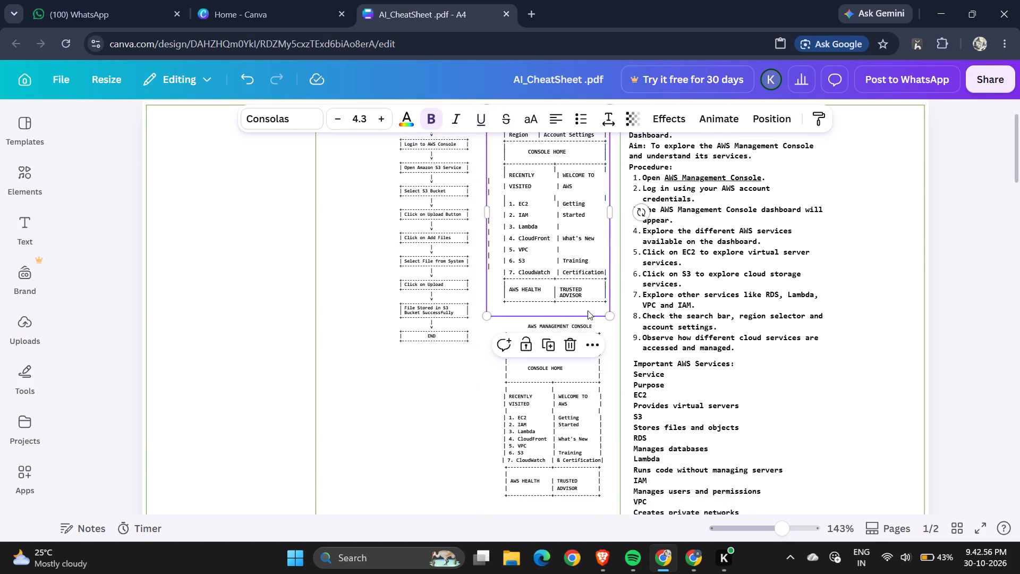
pyautogui.click(579, 347)
# Move the new AWS Management Console diagram to the top of the middle column, beside the S3 upload flowchart.
pyautogui.moveTo(571, 403); pyautogui.dragTo(575, 266)
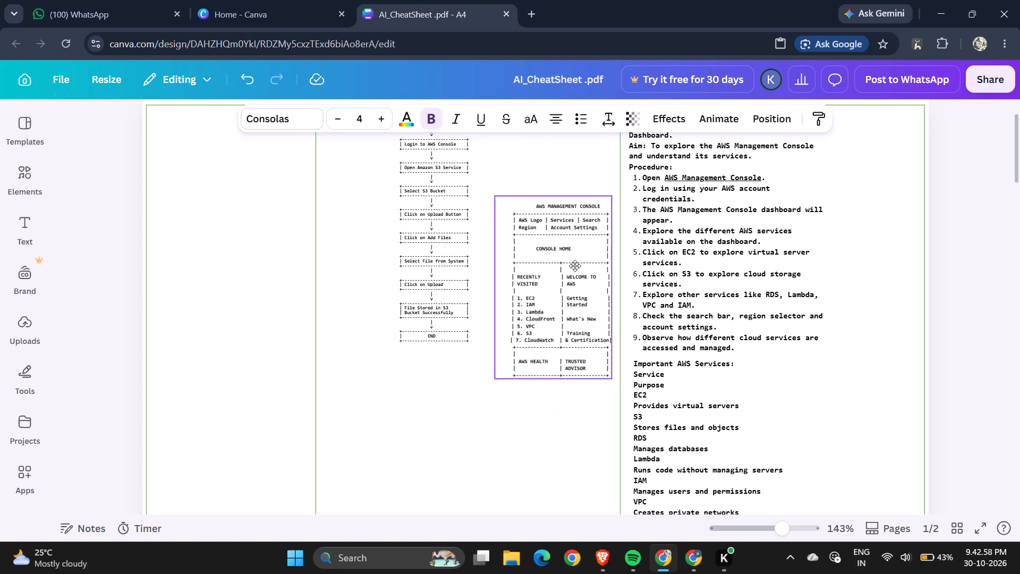
pyautogui.moveTo(575, 266); pyautogui.dragTo(581, 207)
pyautogui.scroll(1, 579, 294)
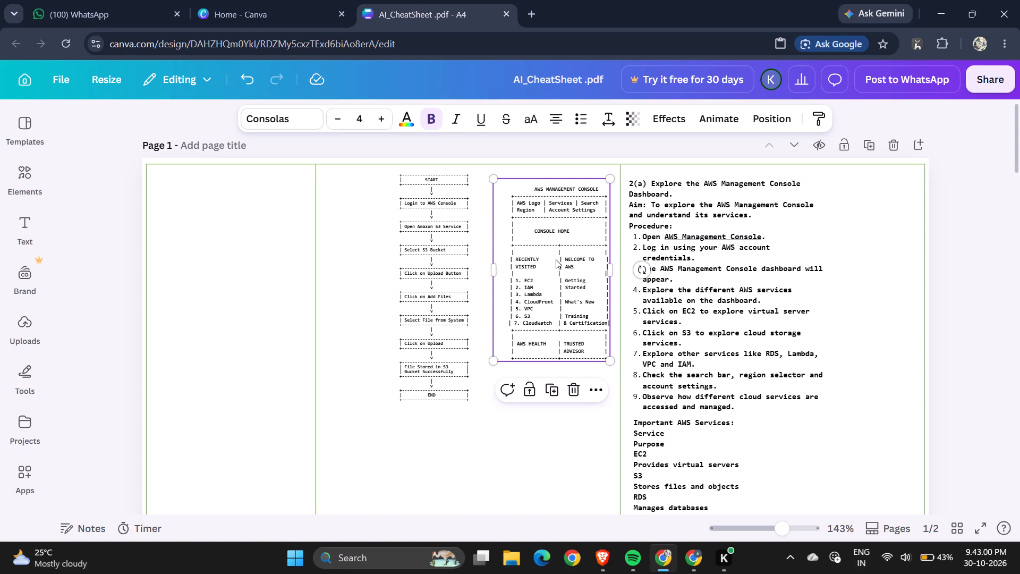
pyautogui.moveTo(556, 259); pyautogui.dragTo(561, 248)
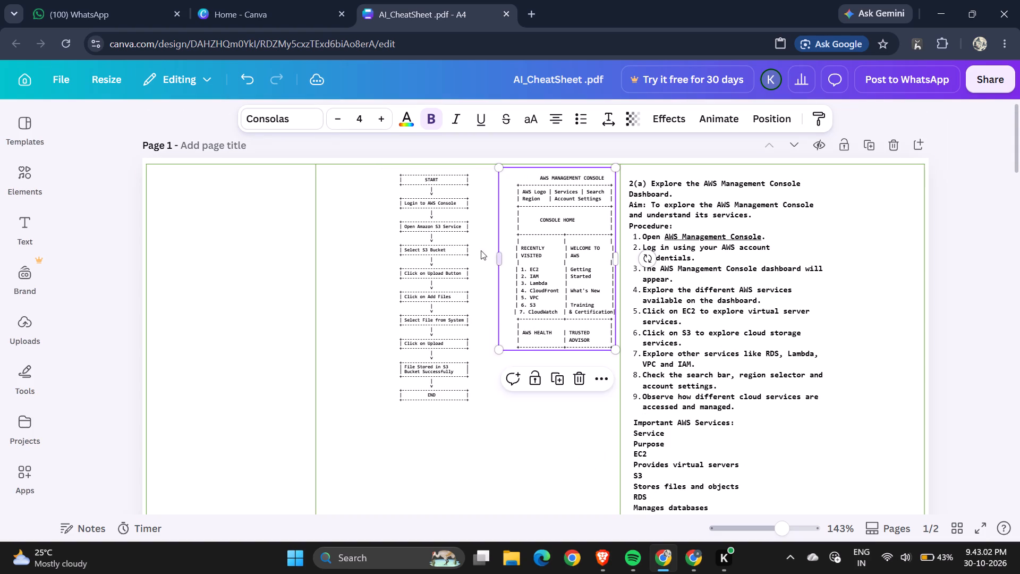
# Move the S3 upload flowchart closer to the AWS Management Console diagram in the middle column.
pyautogui.moveTo(449, 249); pyautogui.dragTo(478, 252)
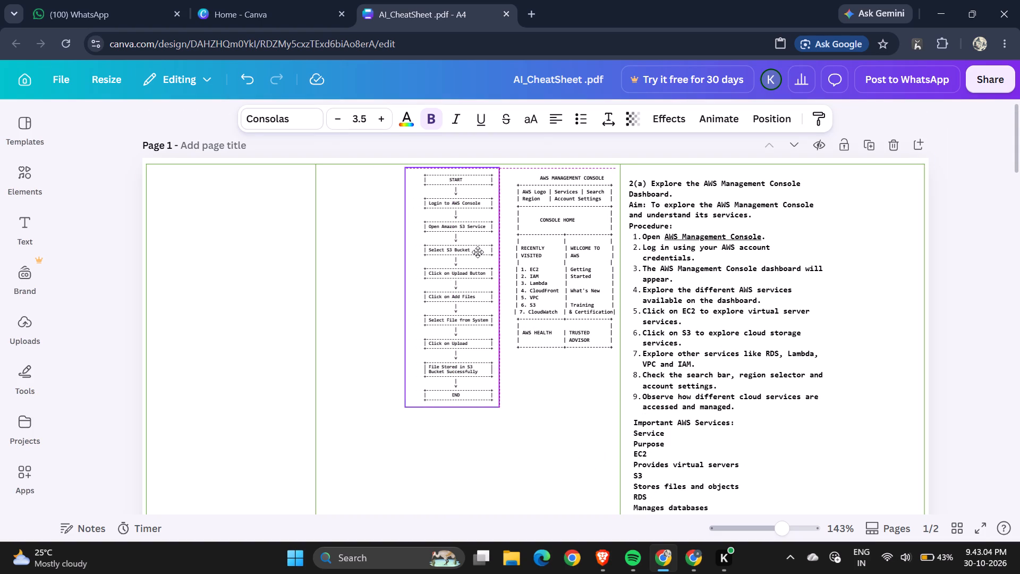
pyautogui.moveTo(478, 252); pyautogui.dragTo(478, 255)
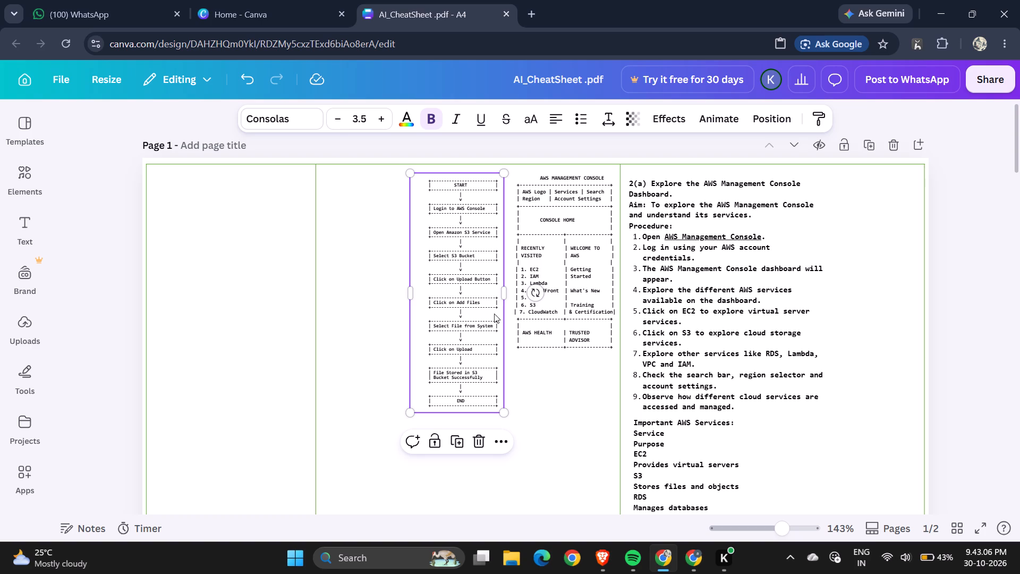
# Move the S3 upload result text from page 2 into page 1's upper table, directly beneath the 2(b) upload procedure.
pyautogui.scroll(-1, 530, 373)
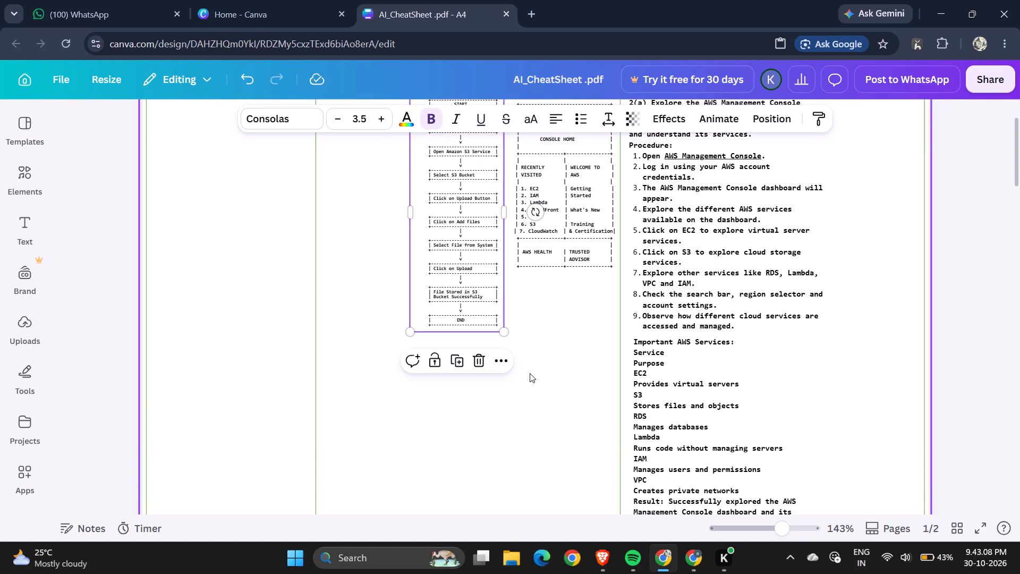
pyautogui.scroll(-5, 530, 373)
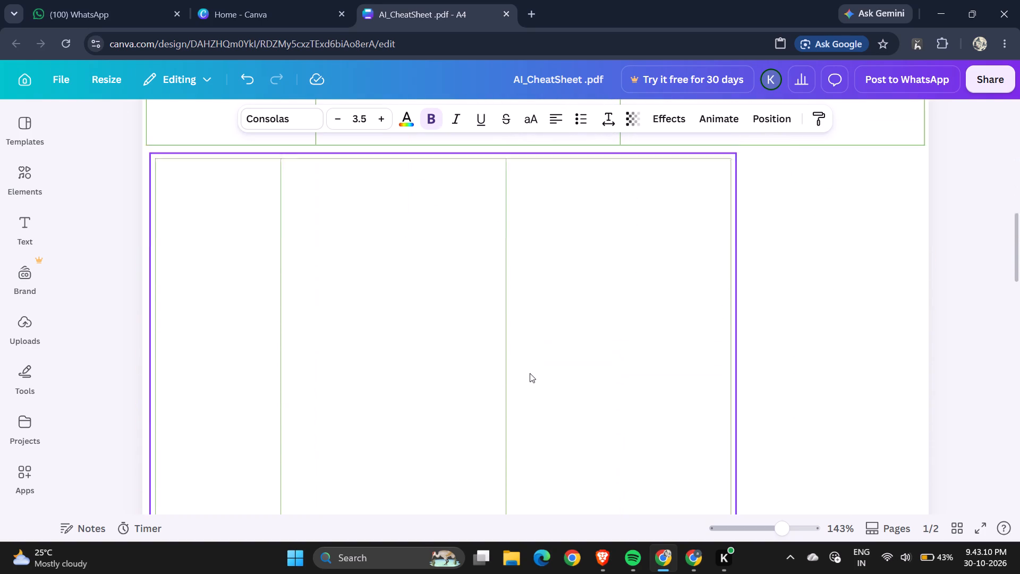
pyautogui.scroll(-4, 530, 373)
pyautogui.scroll(1, 530, 373)
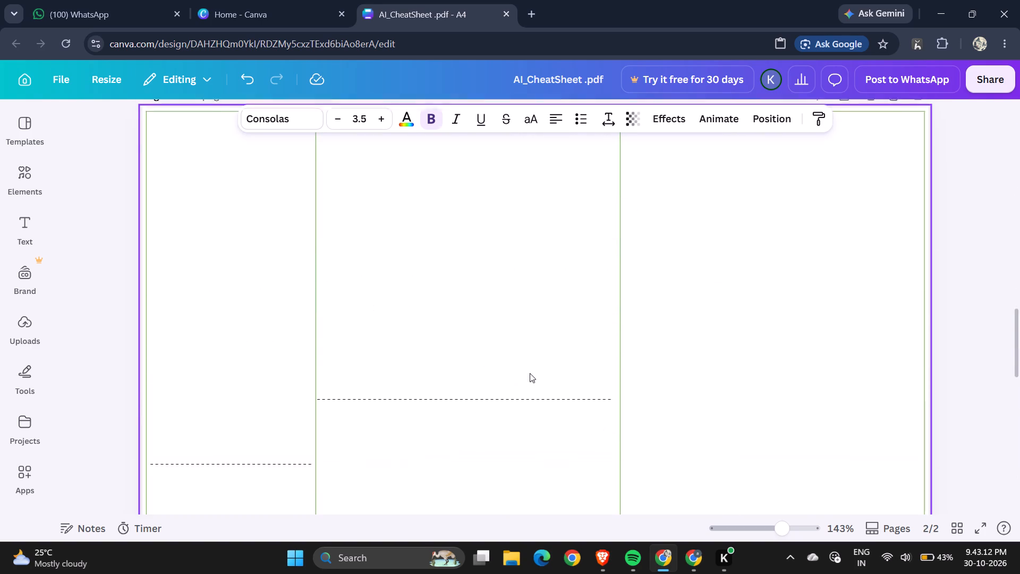
pyautogui.scroll(1, 530, 373)
pyautogui.scroll(-7, 530, 373)
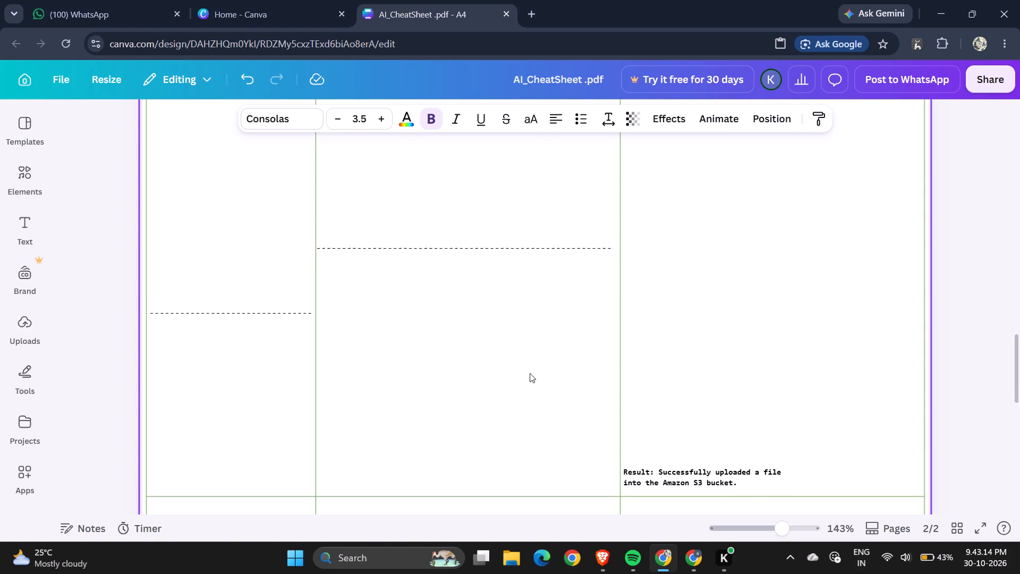
pyautogui.scroll(-1, 530, 373)
pyautogui.moveTo(653, 460); pyautogui.dragTo(686, 162)
pyautogui.scroll(1, 686, 162)
pyautogui.moveTo(694, 316); pyautogui.dragTo(679, 166)
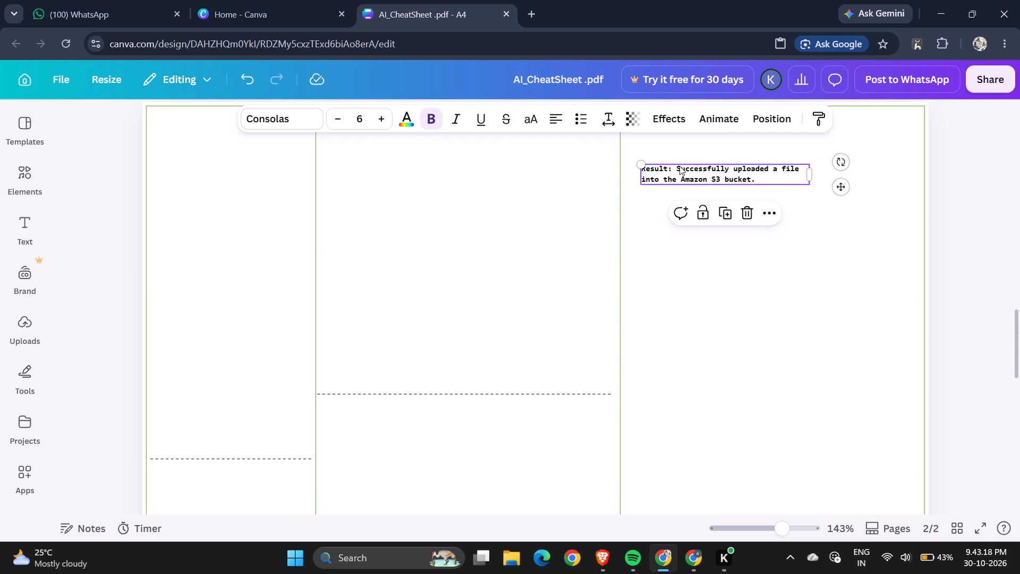
pyautogui.scroll(1, 679, 166)
pyautogui.moveTo(687, 347); pyautogui.dragTo(684, 148)
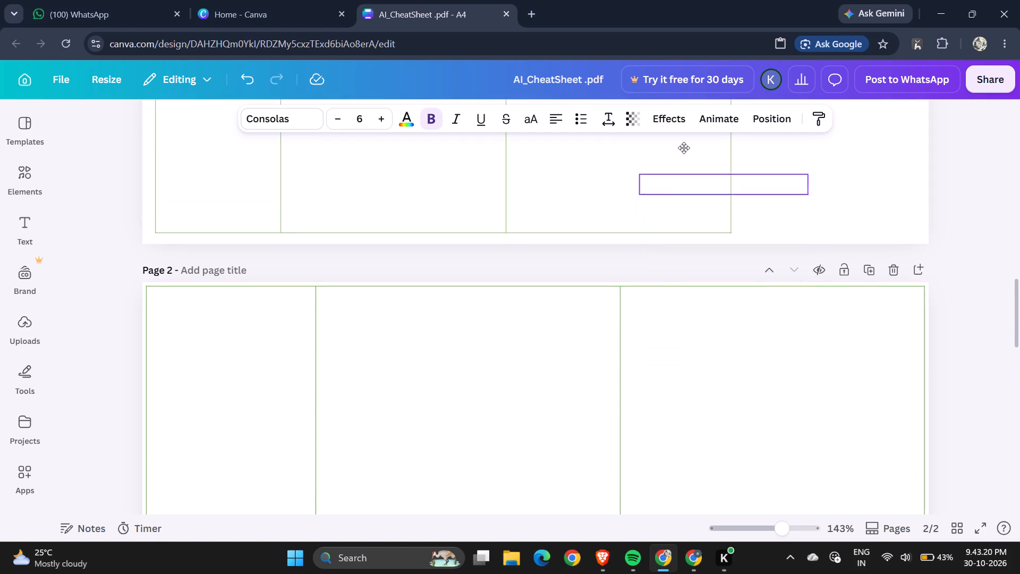
pyautogui.moveTo(684, 148); pyautogui.dragTo(683, 139)
pyautogui.scroll(2, 683, 139)
pyautogui.moveTo(677, 349); pyautogui.dragTo(692, 95)
pyautogui.scroll(1, 692, 235)
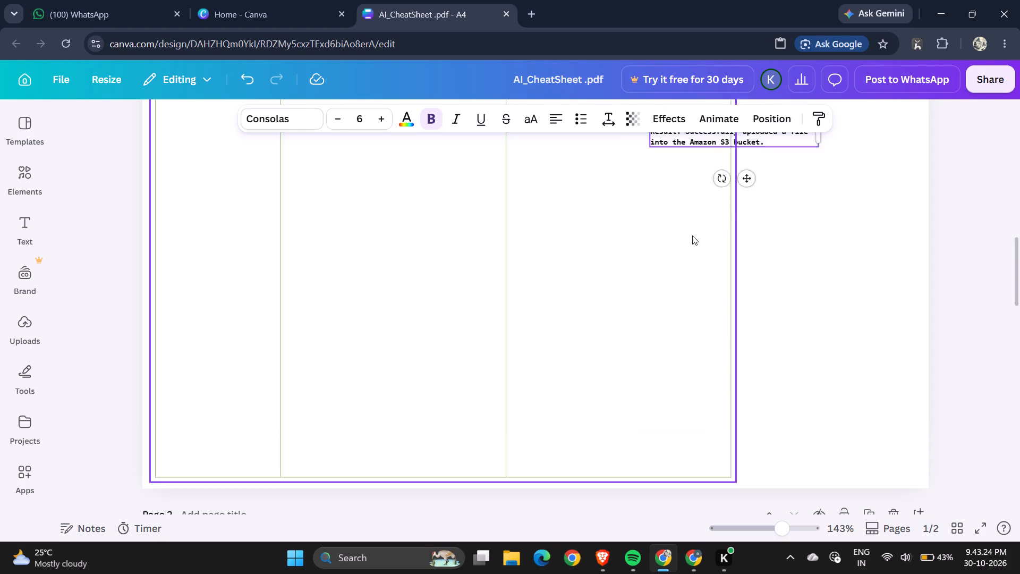
pyautogui.scroll(2, 692, 235)
pyautogui.moveTo(700, 301); pyautogui.dragTo(685, 144)
pyautogui.scroll(1, 685, 144)
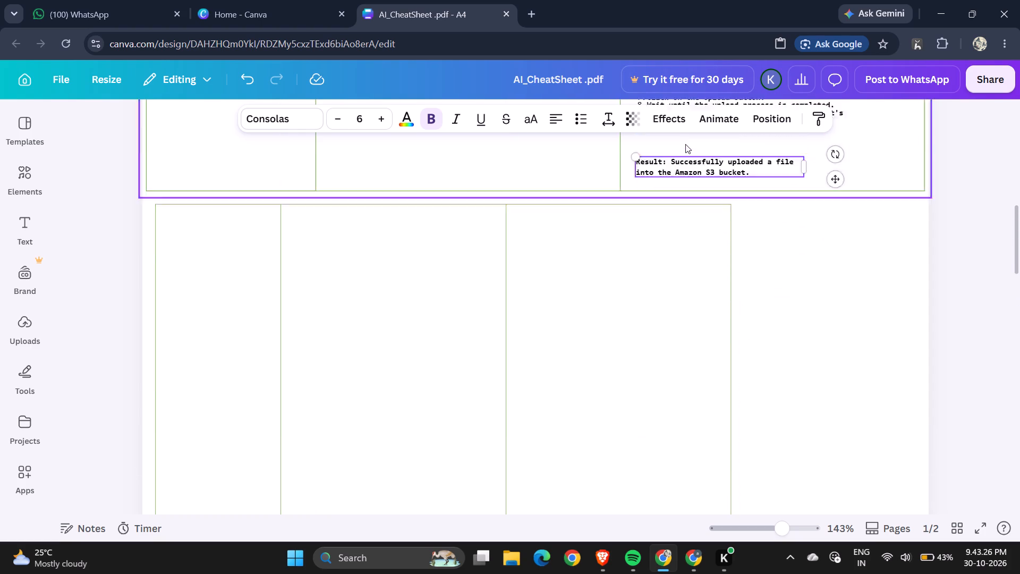
pyautogui.scroll(1, 685, 144)
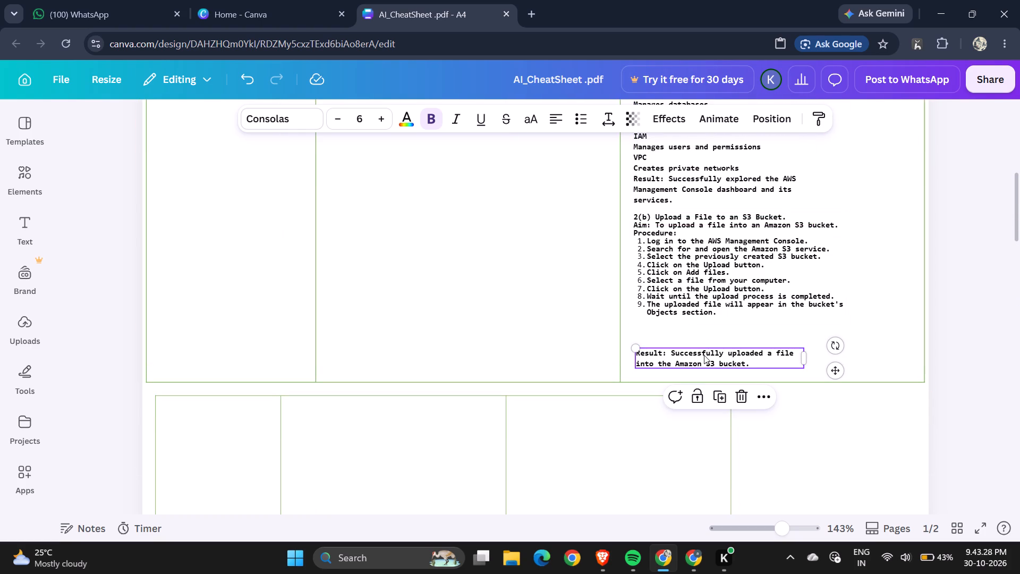
pyautogui.moveTo(704, 355); pyautogui.dragTo(704, 328)
# Narrow the 2(b) Upload a File to an S3 Bucket text box from its outer edge so its long lines wrap.
pyautogui.scroll(2, 704, 328)
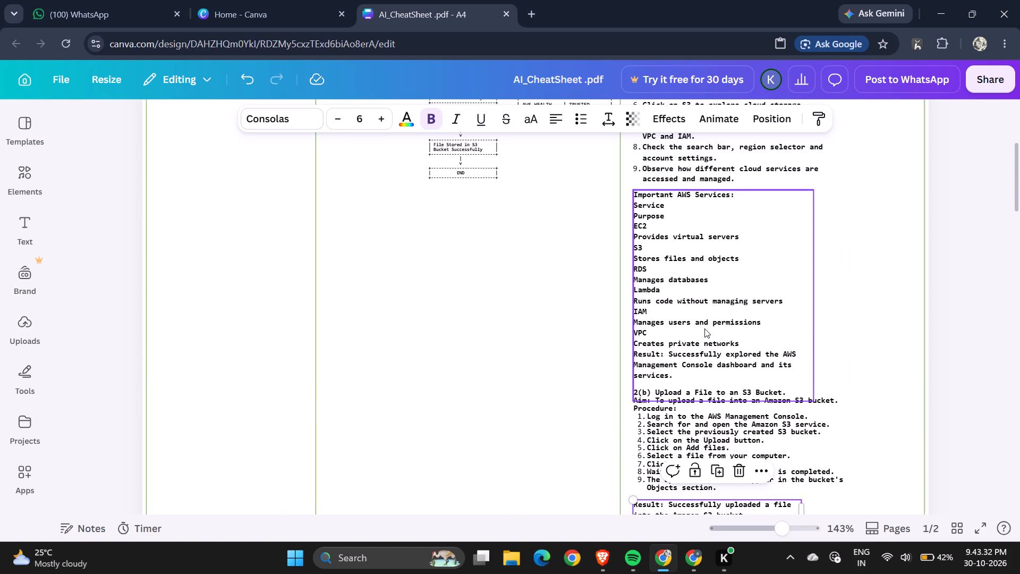
pyautogui.scroll(-1, 704, 328)
pyautogui.click(704, 433)
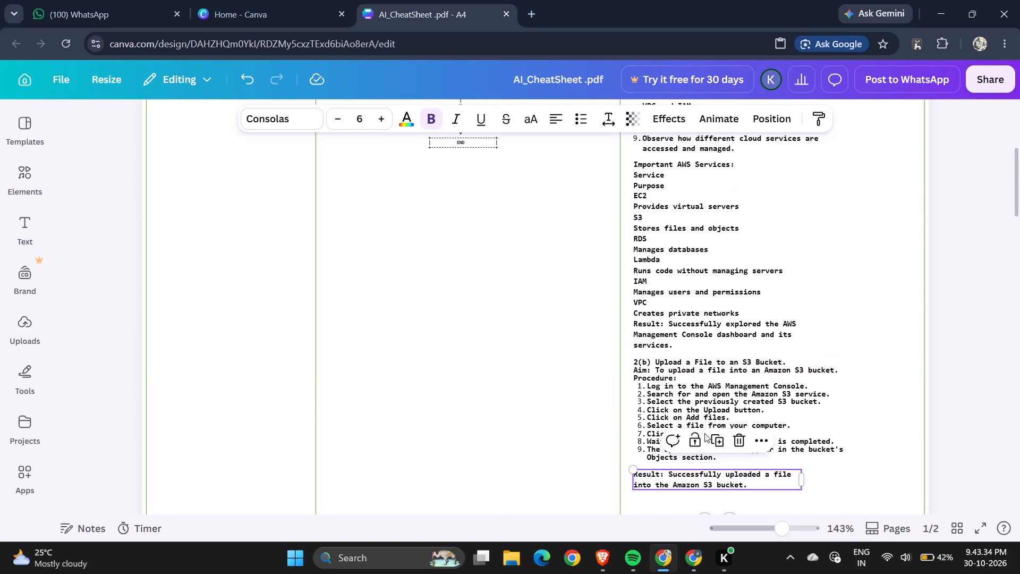
pyautogui.click(722, 403)
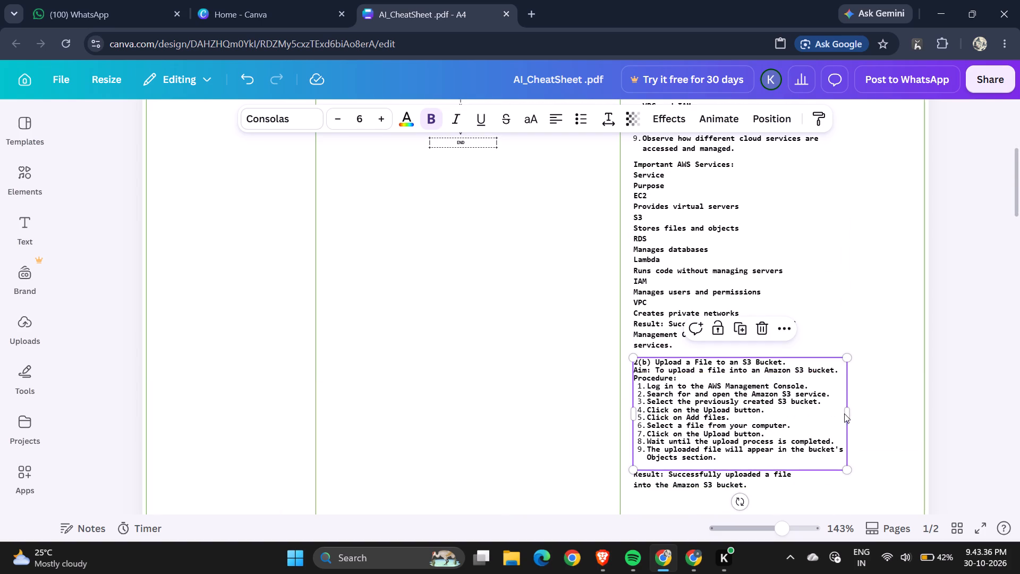
pyautogui.moveTo(847, 414); pyautogui.dragTo(832, 415)
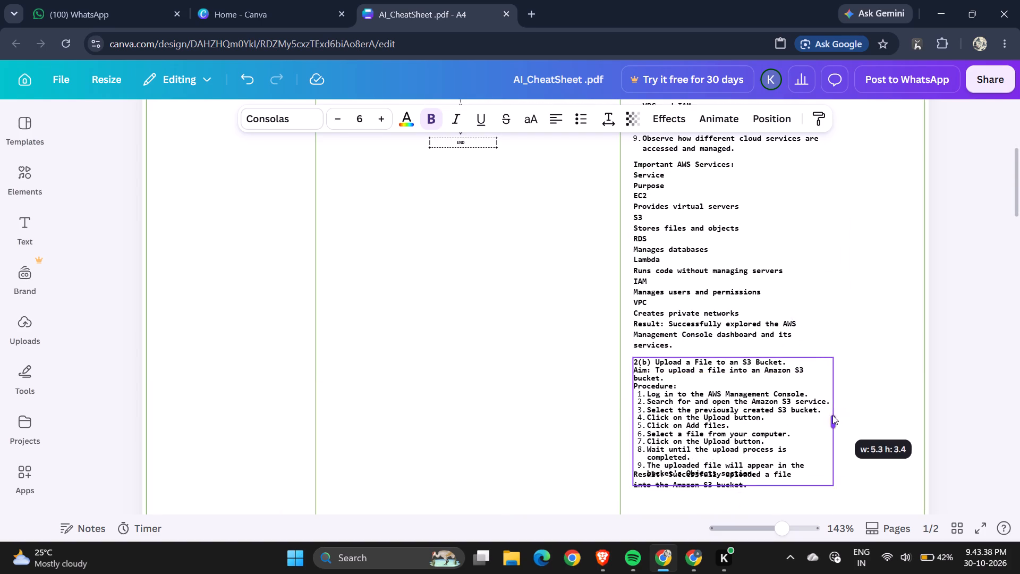
pyautogui.moveTo(832, 415); pyautogui.dragTo(826, 413)
# Move the S3 upload result text down to clear the last step of the 2(b) procedure.
pyautogui.moveTo(733, 484); pyautogui.dragTo(733, 487)
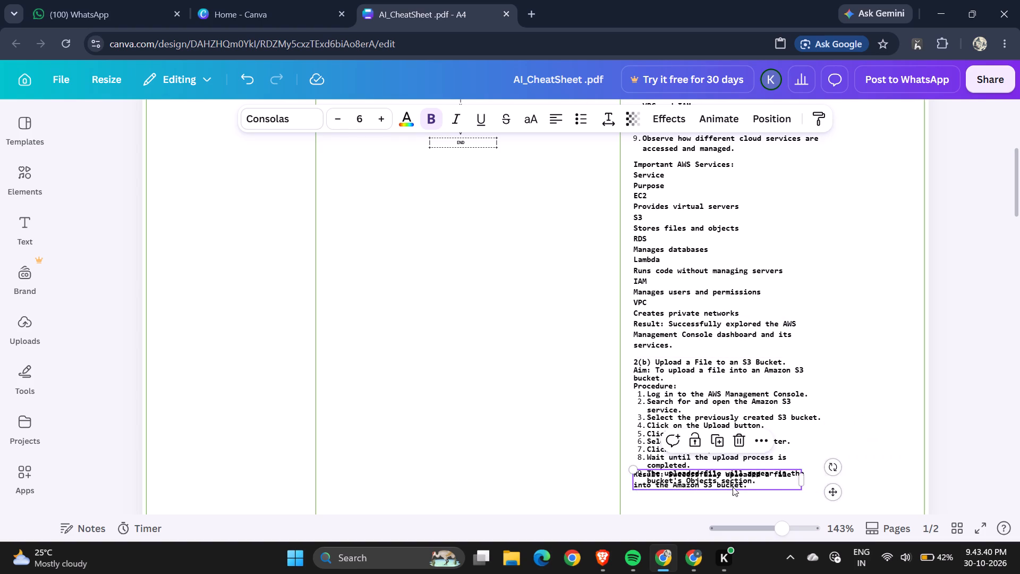
pyautogui.moveTo(733, 487); pyautogui.dragTo(732, 509)
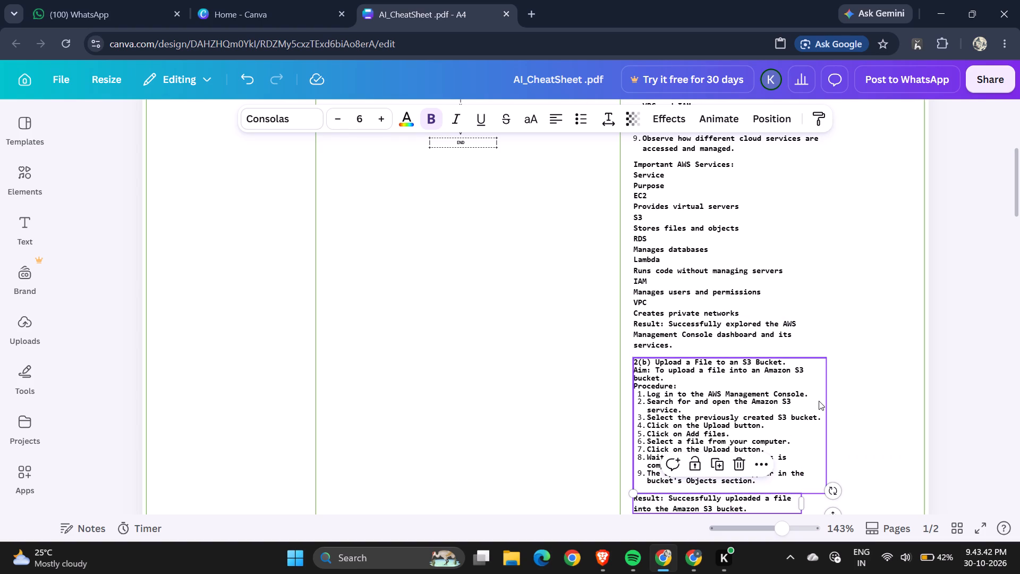
# Narrow the 2(b) upload procedure text box further, to a width of about 4.6.
pyautogui.click(807, 398)
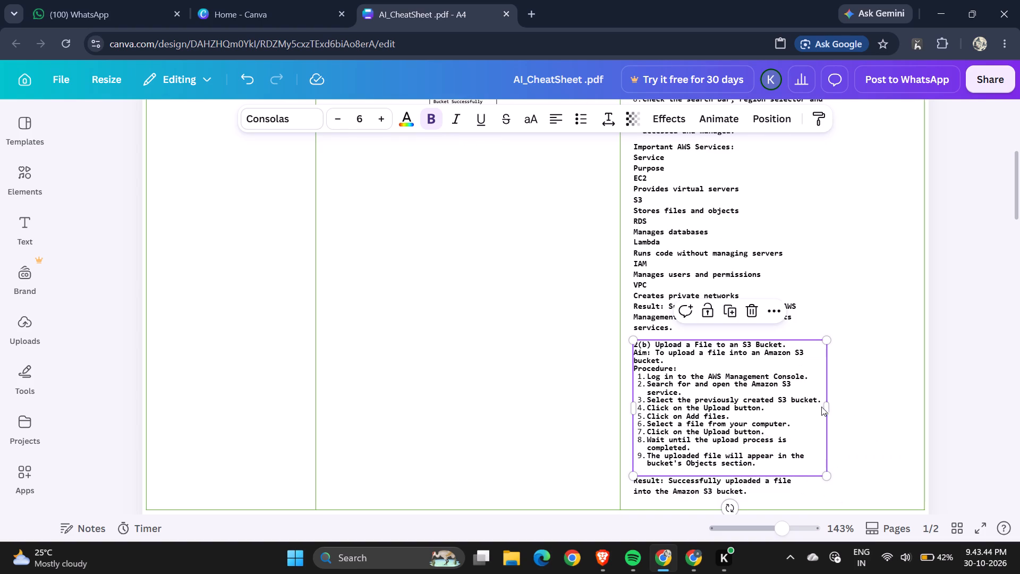
pyautogui.moveTo(829, 410); pyautogui.dragTo(821, 410)
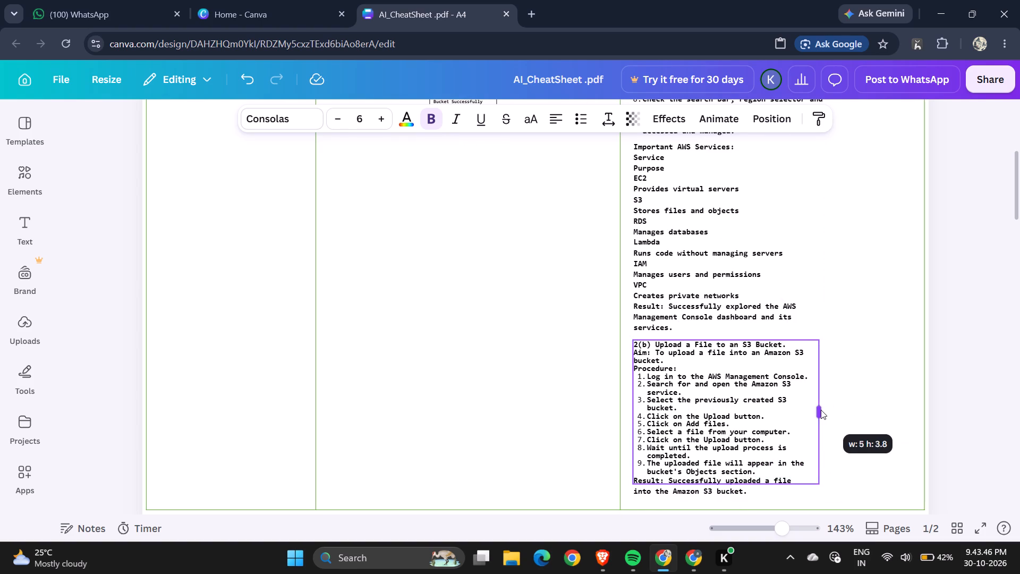
pyautogui.moveTo(821, 410); pyautogui.dragTo(809, 406)
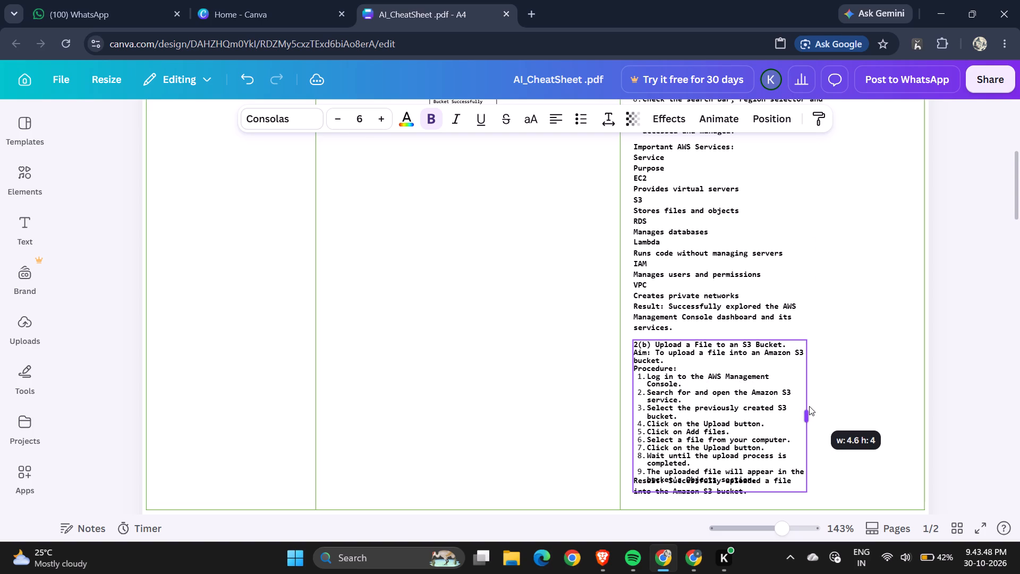
pyautogui.moveTo(809, 406); pyautogui.dragTo(809, 406)
pyautogui.click(868, 359)
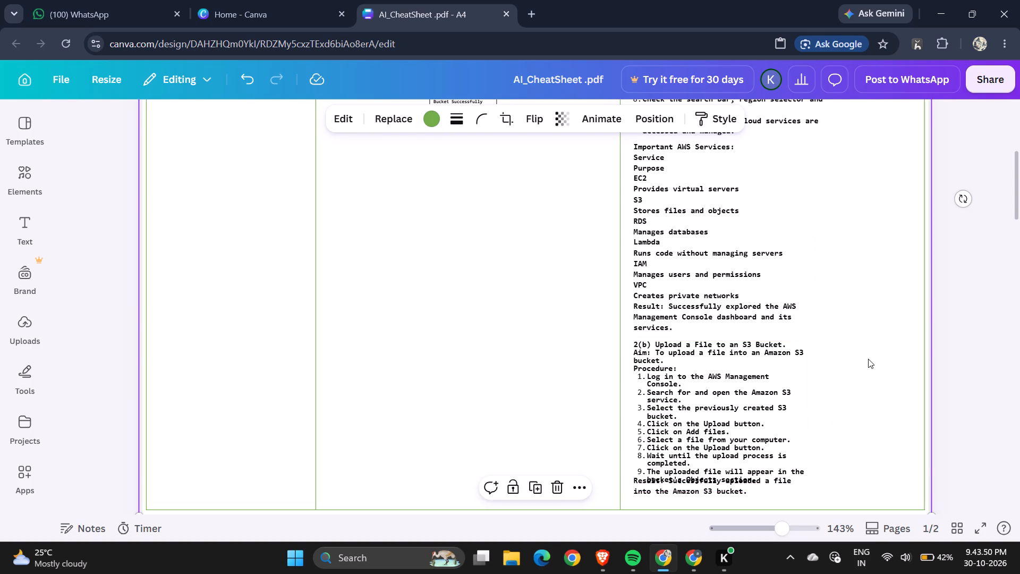
# Move the 2(b) text block up directly beneath the Management Console result lines, clearing the S3 upload result text.
pyautogui.scroll(1, 868, 359)
pyautogui.click(785, 386)
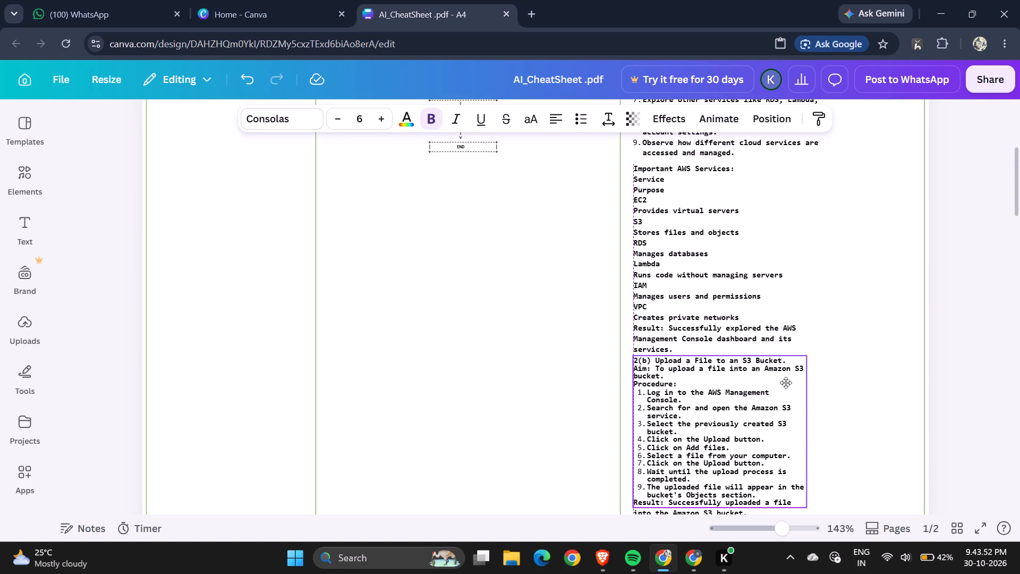
# Align the 2(a) Explore the AWS Management Console text with the blocks below it and narrow its text box.
pyautogui.scroll(3, 828, 389)
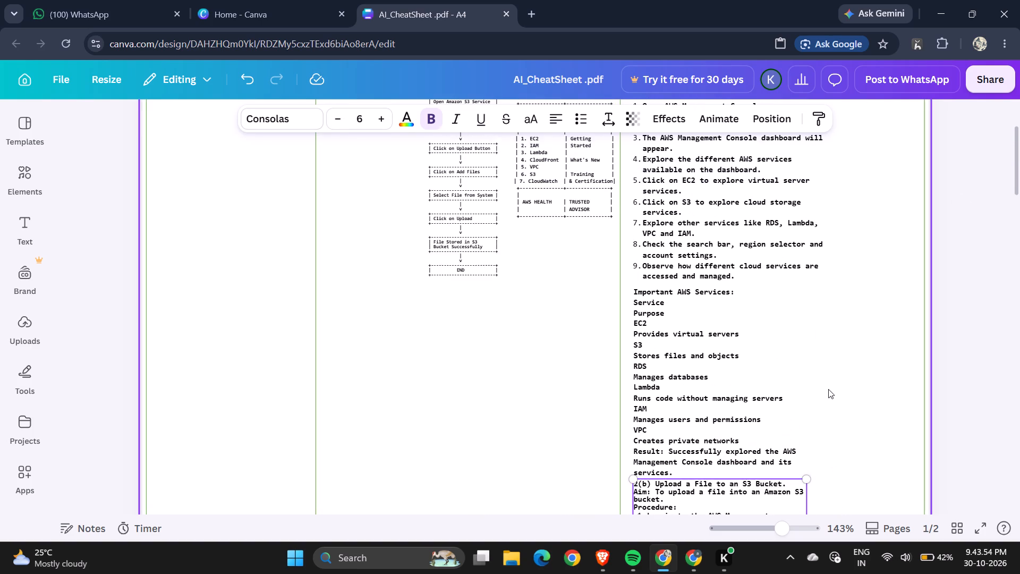
pyautogui.scroll(2, 828, 389)
pyautogui.click(762, 293)
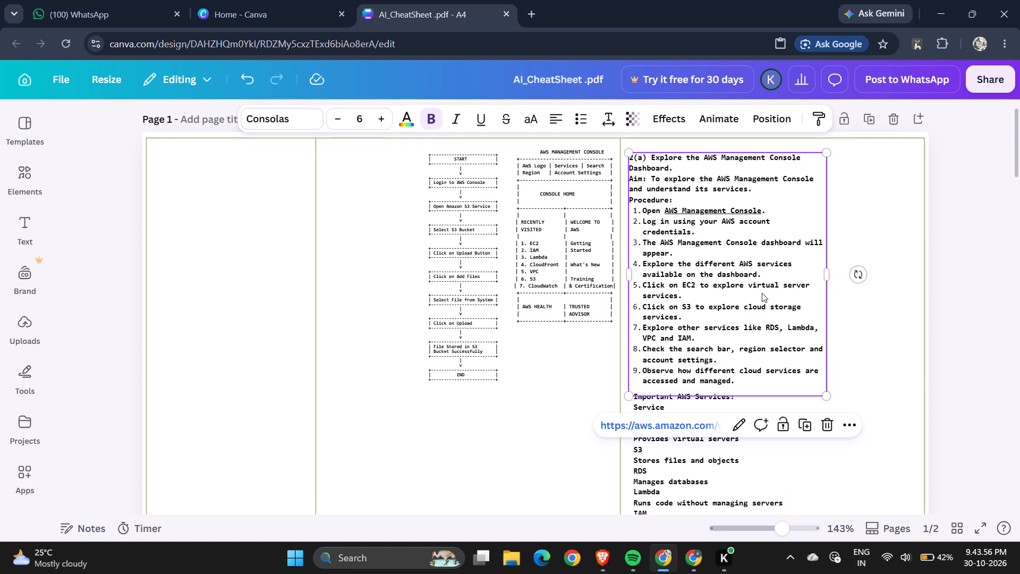
pyautogui.click(825, 270)
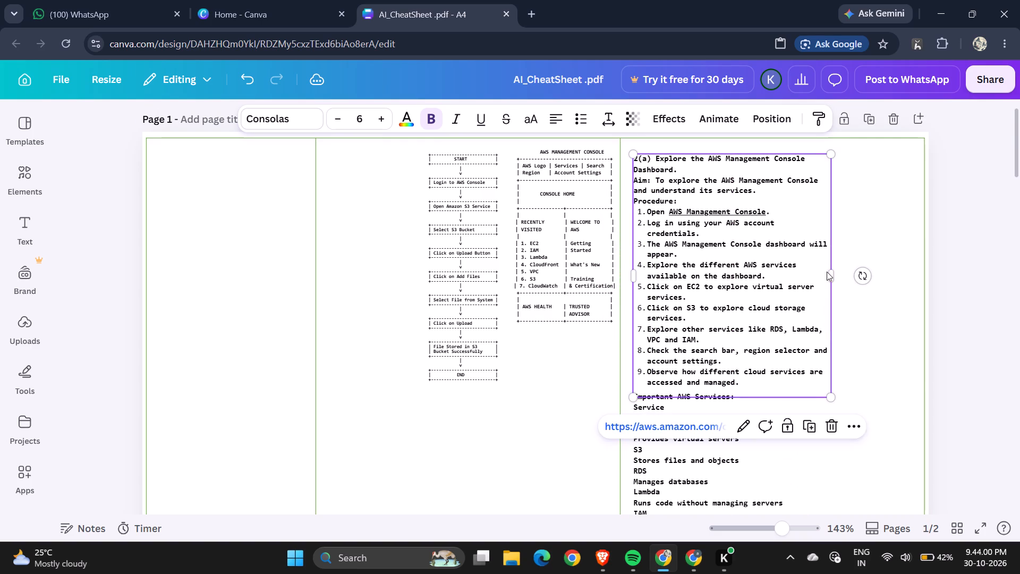
pyautogui.moveTo(832, 275); pyautogui.dragTo(826, 274)
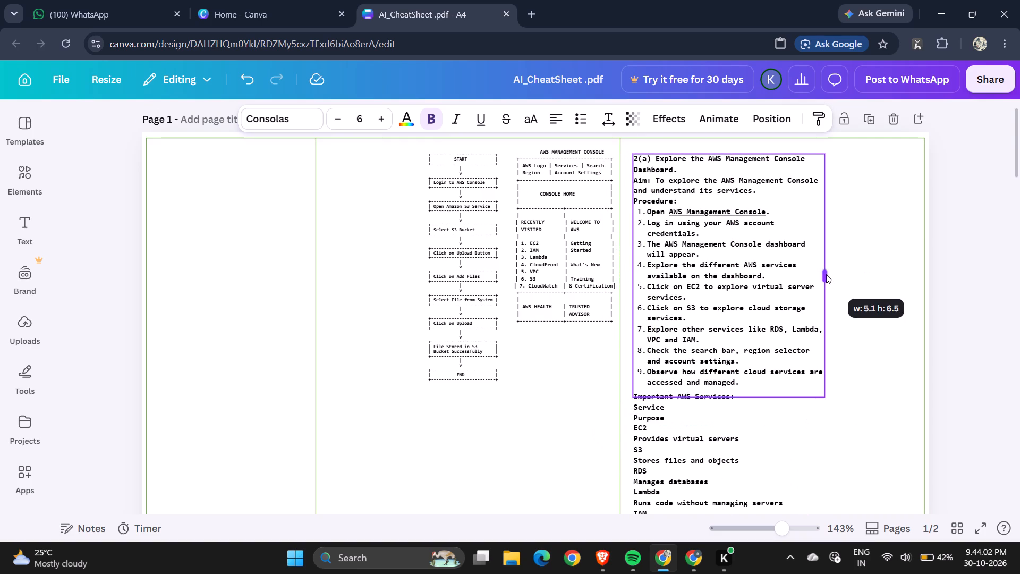
pyautogui.moveTo(826, 274); pyautogui.dragTo(819, 275)
pyautogui.click(862, 298)
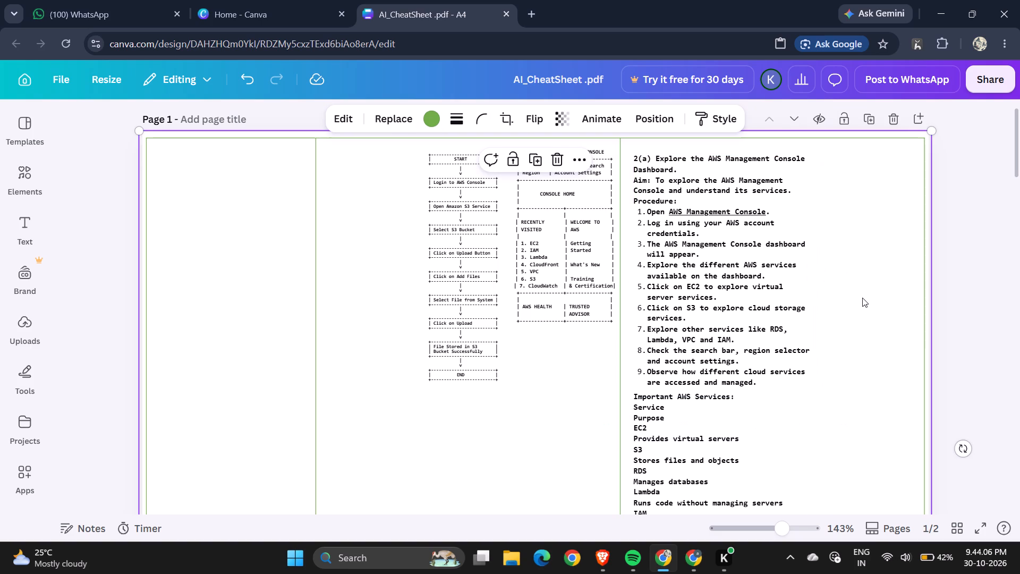
# Nudge the Important AWS Services text block slightly away from the column's dividing line.
pyautogui.scroll(-1, 867, 290)
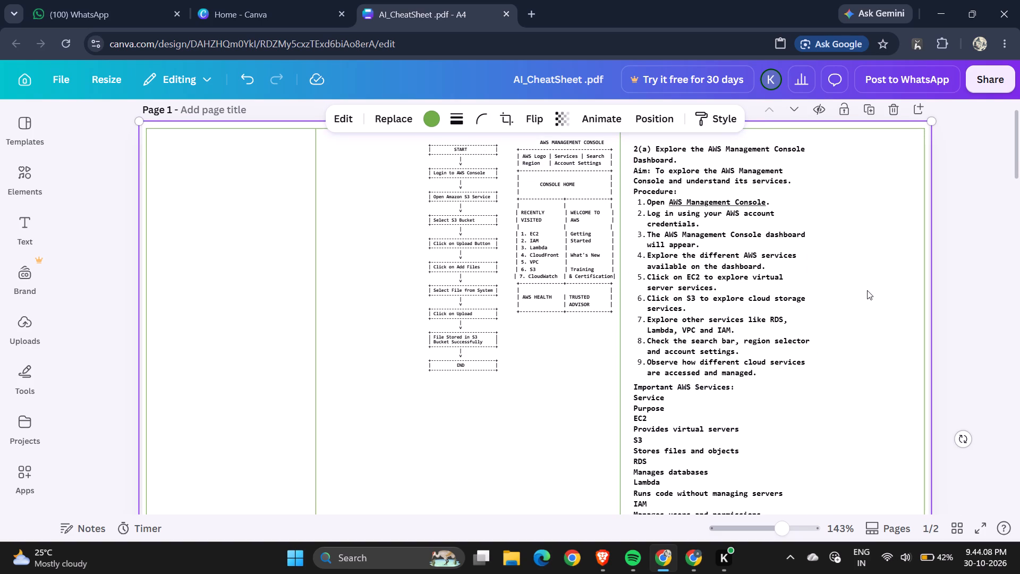
pyautogui.scroll(-1, 867, 290)
pyautogui.scroll(-1, 796, 292)
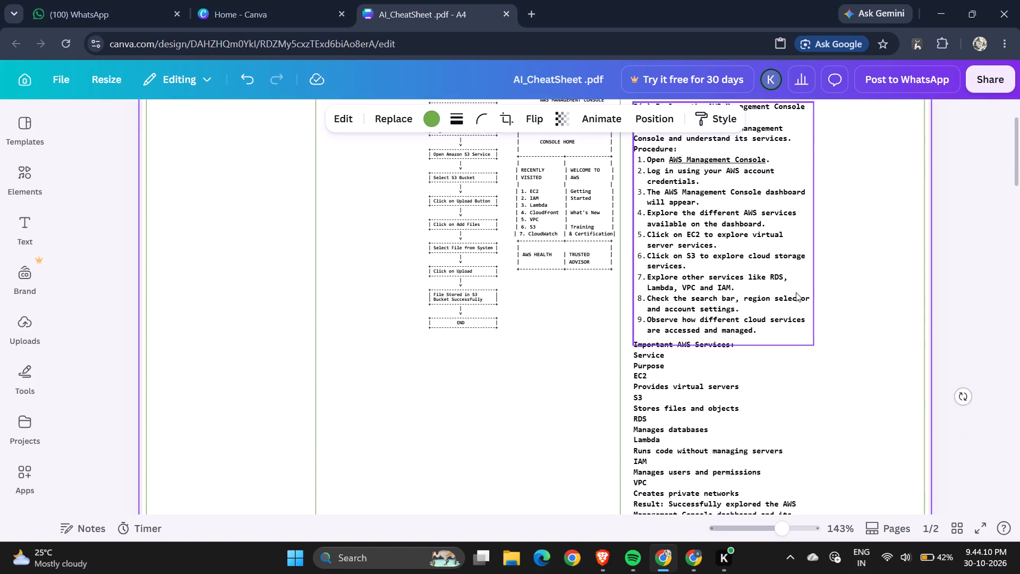
pyautogui.scroll(-1, 796, 292)
pyautogui.click(832, 412)
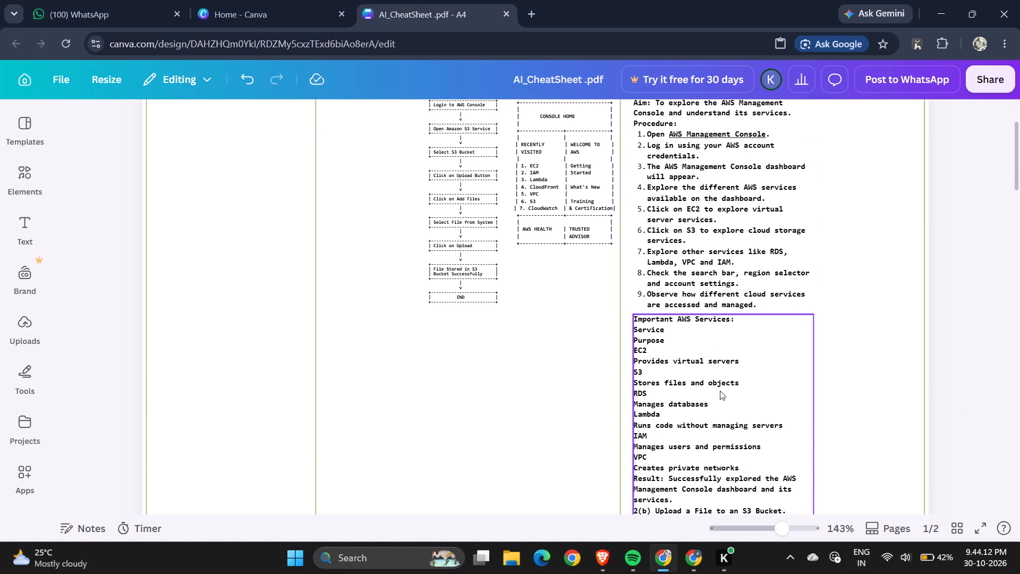
pyautogui.click(720, 391)
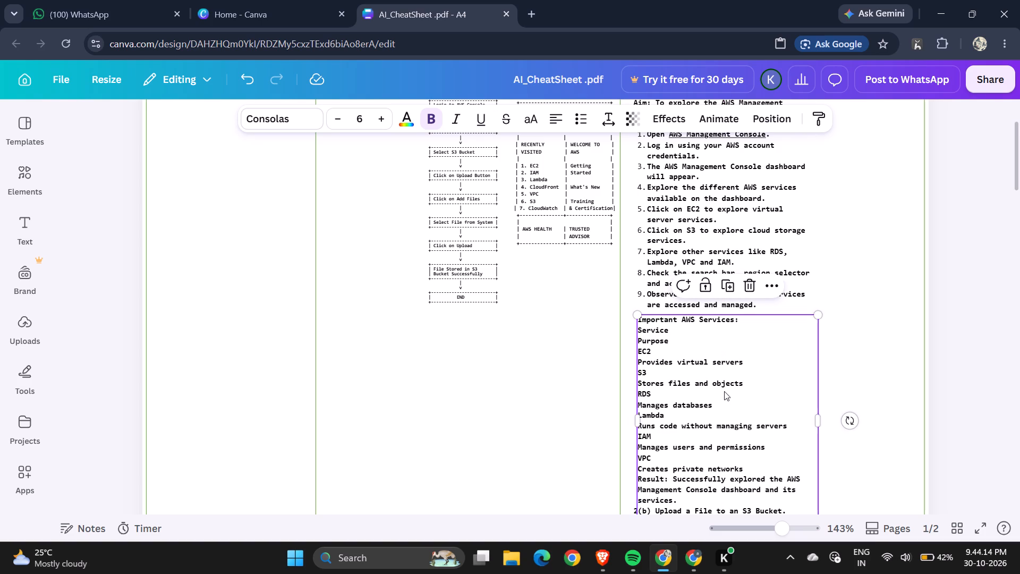
pyautogui.scroll(-1, 724, 391)
pyautogui.click(864, 307)
# Shift the 2(b) upload procedure text to line up with the Important AWS Services block above it.
pyautogui.scroll(-1, 864, 307)
pyautogui.moveTo(718, 472); pyautogui.dragTo(724, 471)
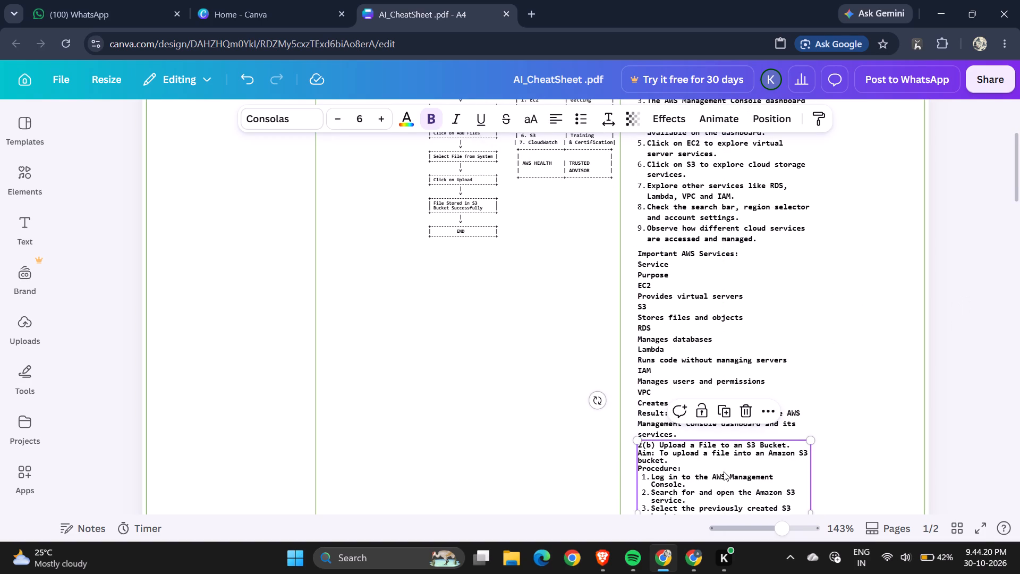
pyautogui.click(855, 418)
# Align the S3 upload result text with the 2(b) procedure above it, leaving a small gap below the last numbered line.
pyautogui.scroll(-2, 855, 418)
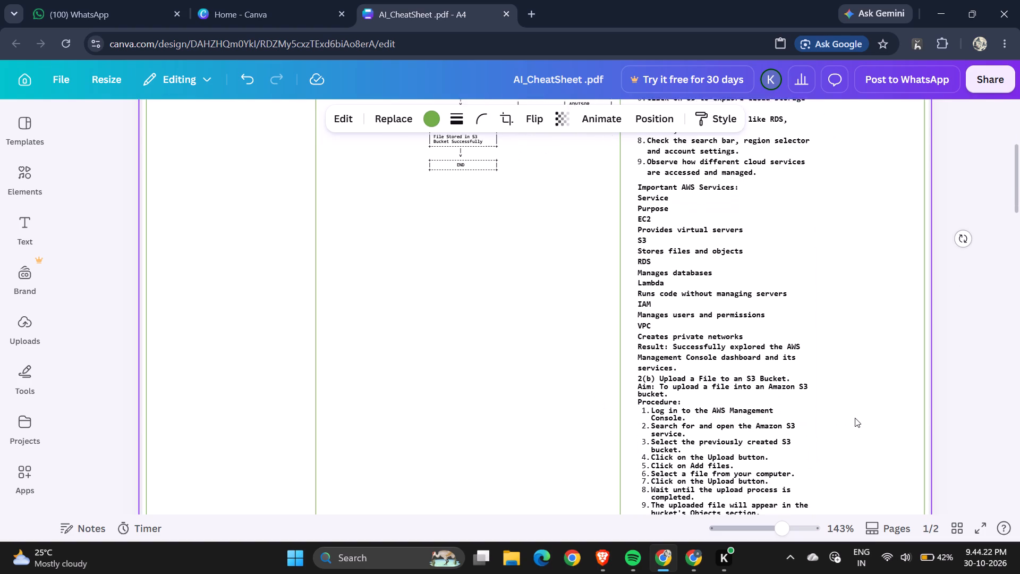
pyautogui.scroll(-2, 855, 418)
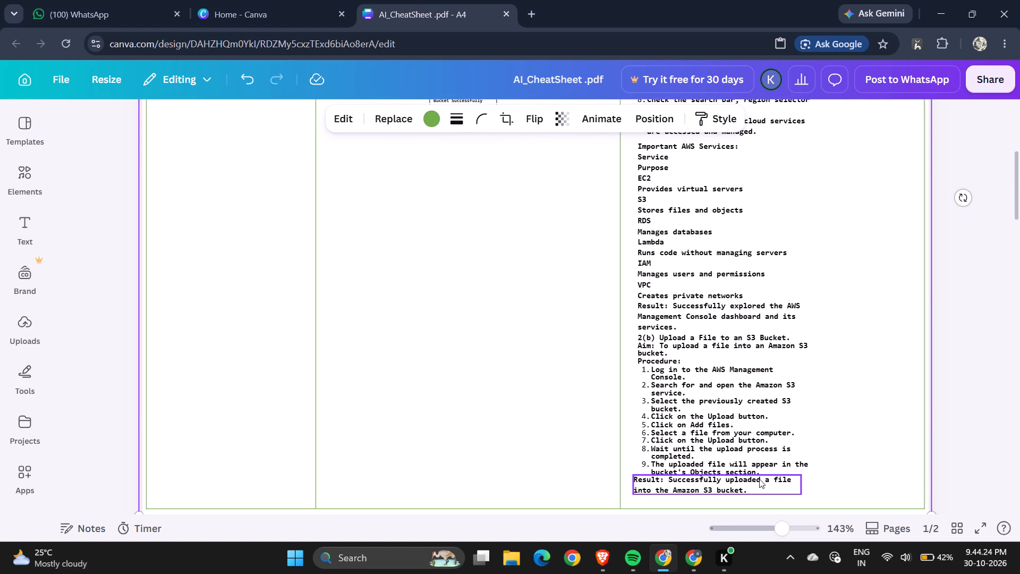
pyautogui.moveTo(759, 479); pyautogui.dragTo(767, 485)
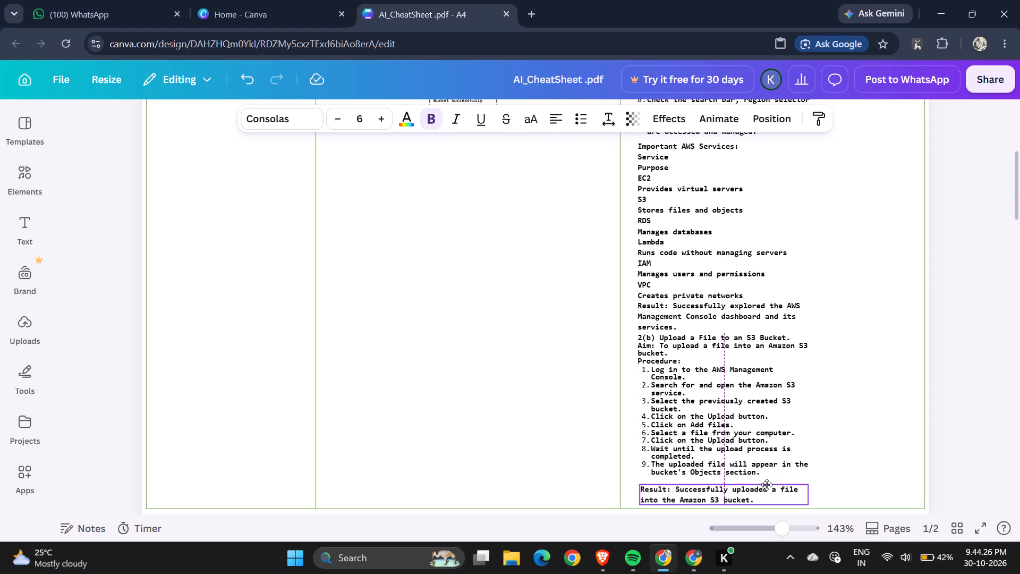
pyautogui.moveTo(767, 485); pyautogui.dragTo(765, 482)
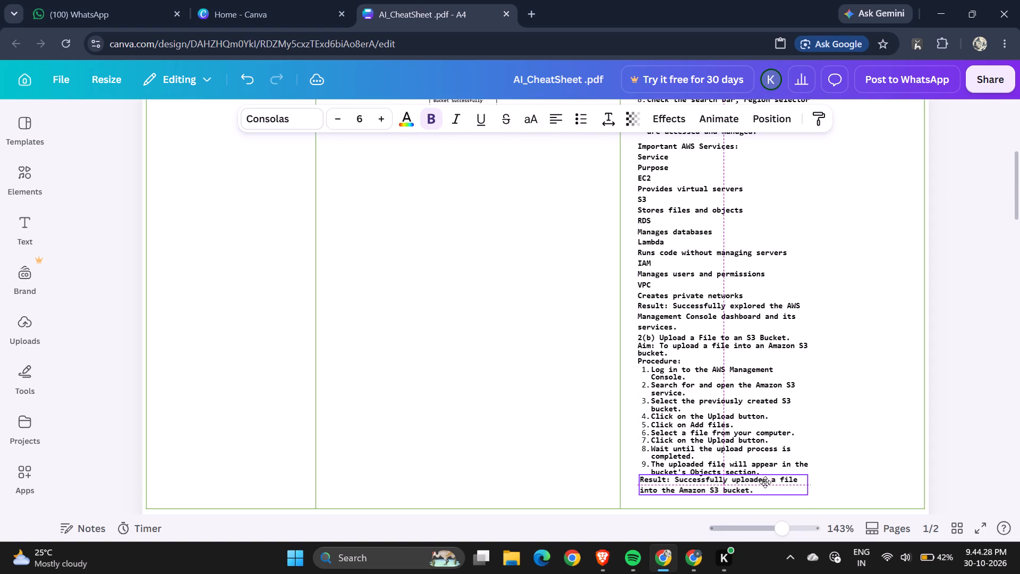
pyautogui.moveTo(765, 482); pyautogui.dragTo(765, 483)
pyautogui.click(851, 415)
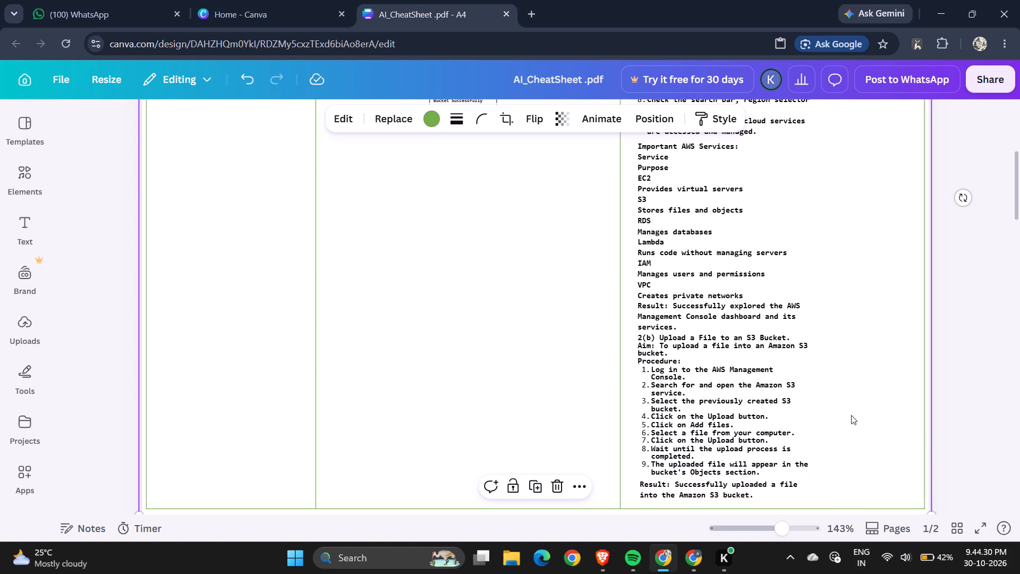
# Enlarge the AWS Management Console diagram's text to font size 5.
pyautogui.scroll(4, 851, 415)
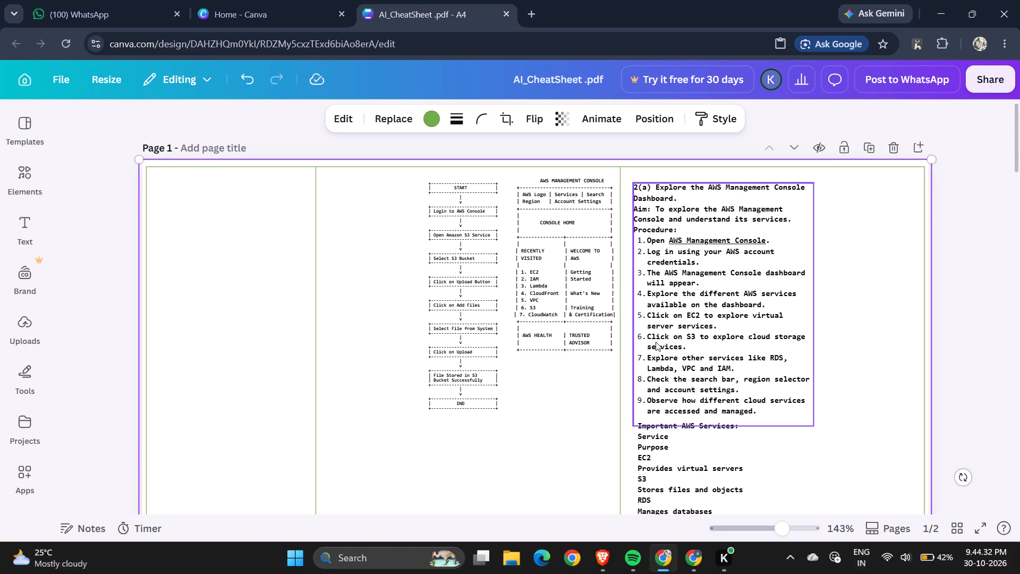
pyautogui.click(601, 314)
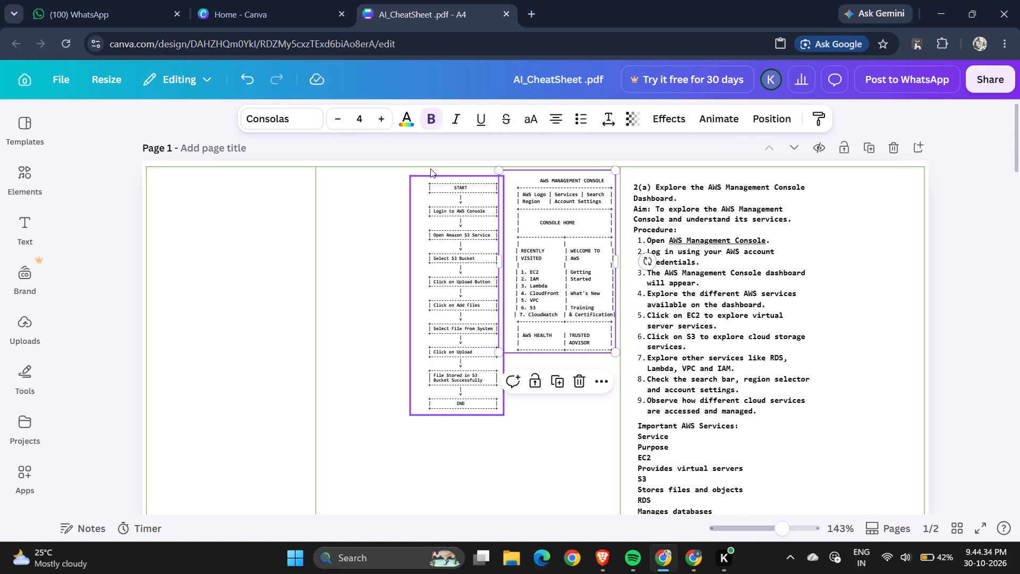
pyautogui.click(387, 125)
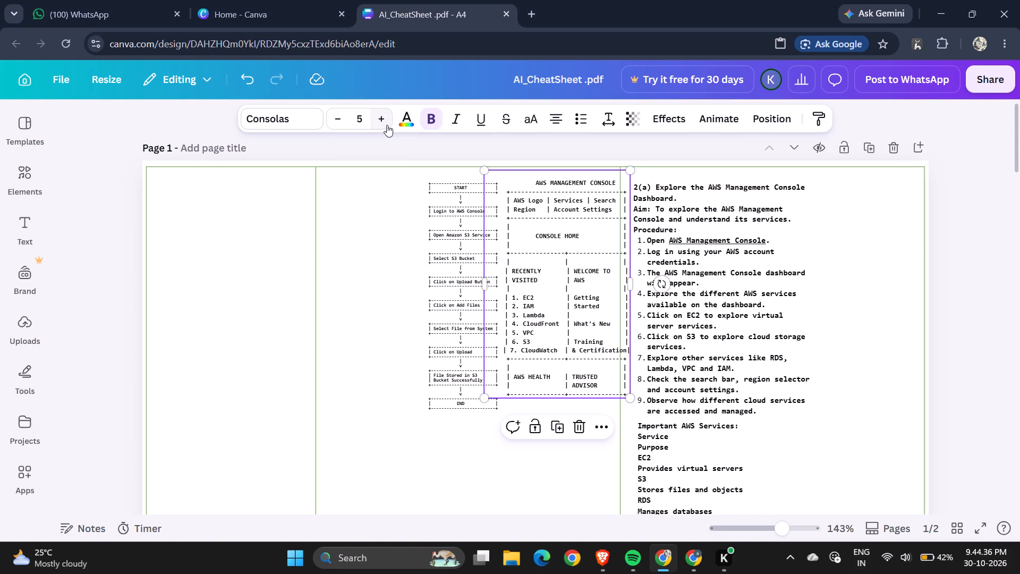
# Shift the S3 upload flowchart slightly down and away from the AWS Management Console diagram.
pyautogui.moveTo(458, 313); pyautogui.dragTo(449, 310)
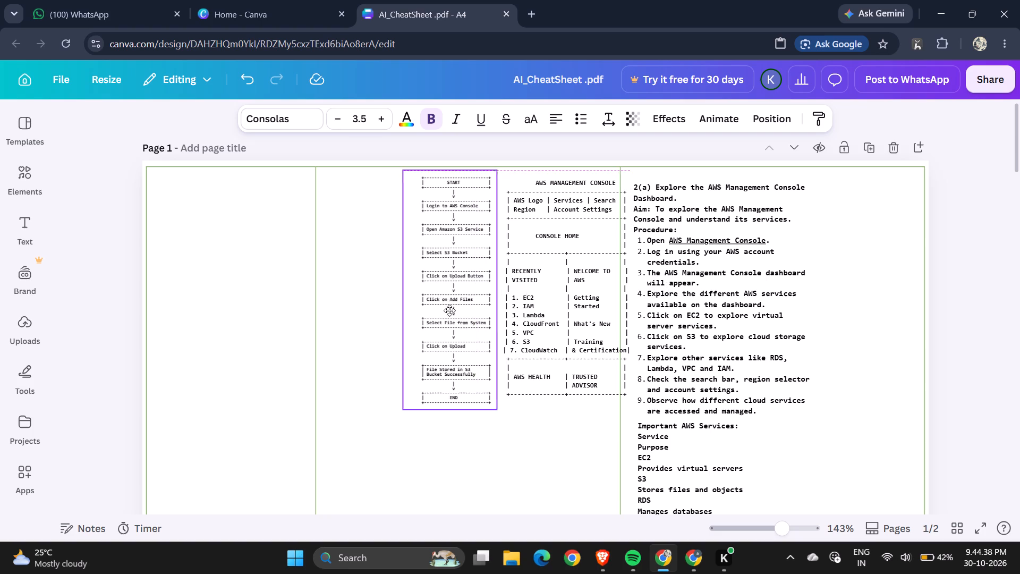
pyautogui.moveTo(449, 310); pyautogui.dragTo(453, 315)
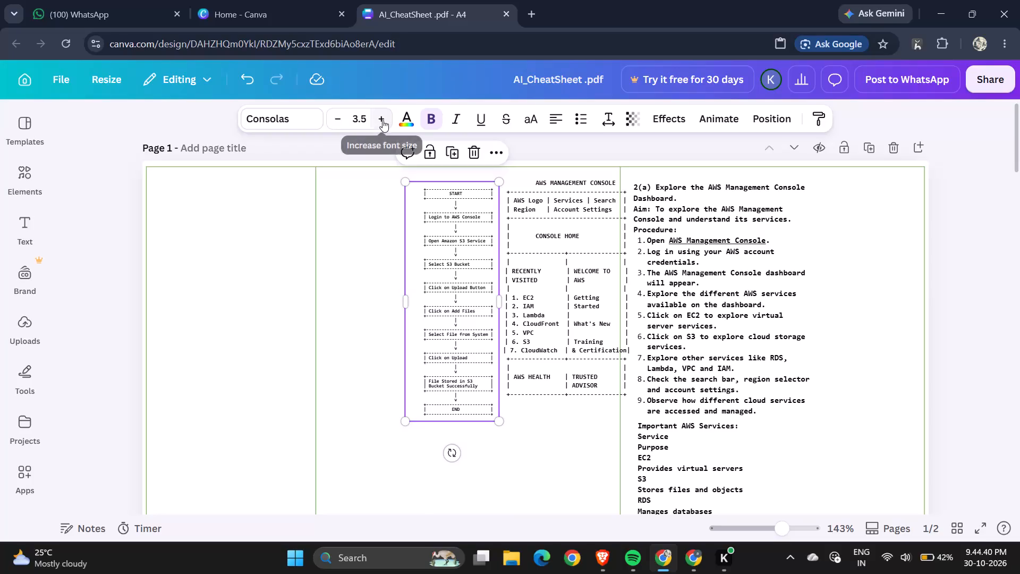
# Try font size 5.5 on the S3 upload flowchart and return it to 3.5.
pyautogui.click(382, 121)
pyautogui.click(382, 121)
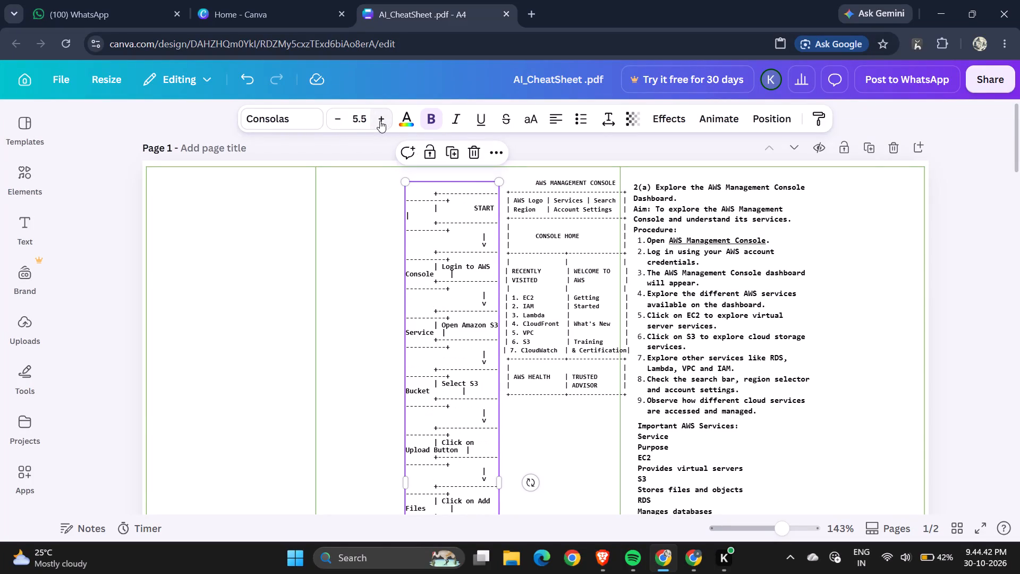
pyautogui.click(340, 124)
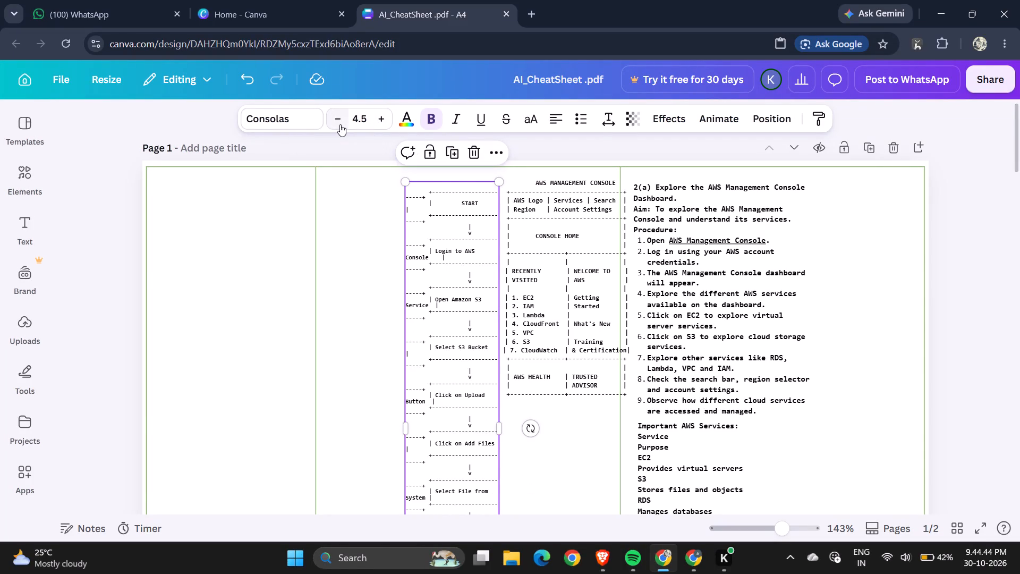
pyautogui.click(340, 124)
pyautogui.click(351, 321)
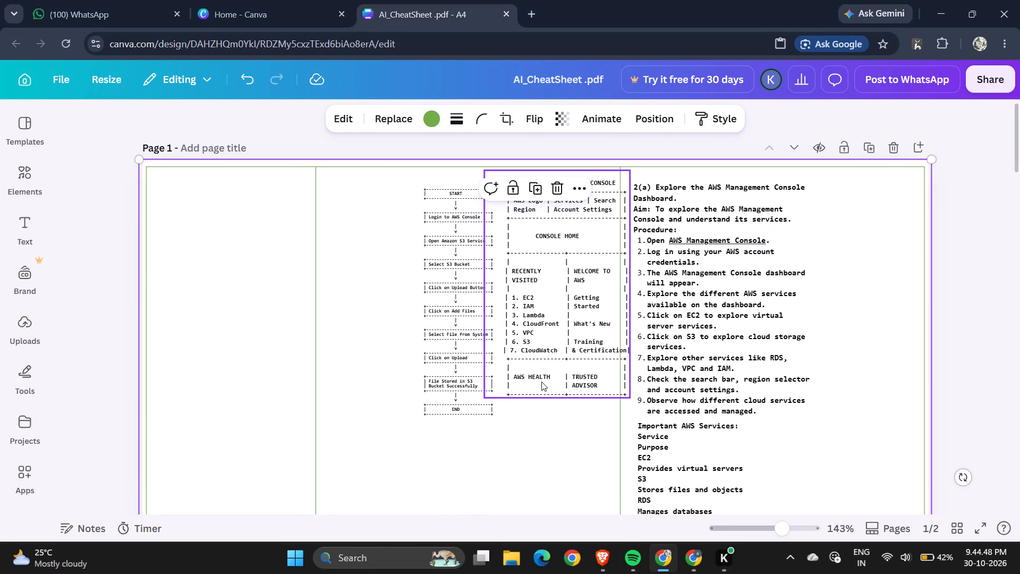
# Fit the AWS Management Console diagram inside the second column's dividing line, nudging the S3 upload flowchart over to make room.
pyautogui.click(532, 353)
pyautogui.moveTo(554, 342); pyautogui.dragTo(545, 347)
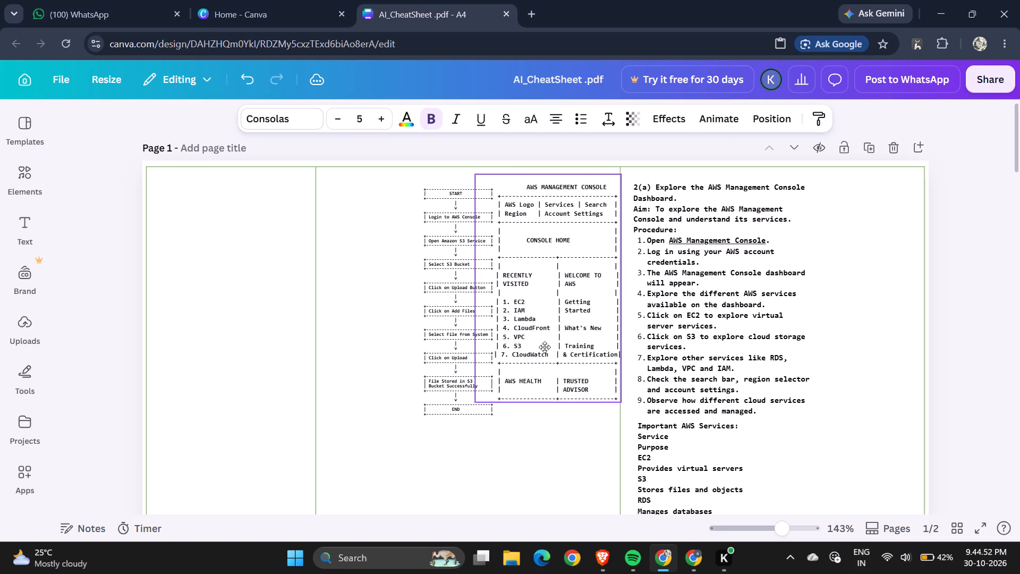
pyautogui.moveTo(545, 347); pyautogui.dragTo(545, 348)
pyautogui.click(467, 445)
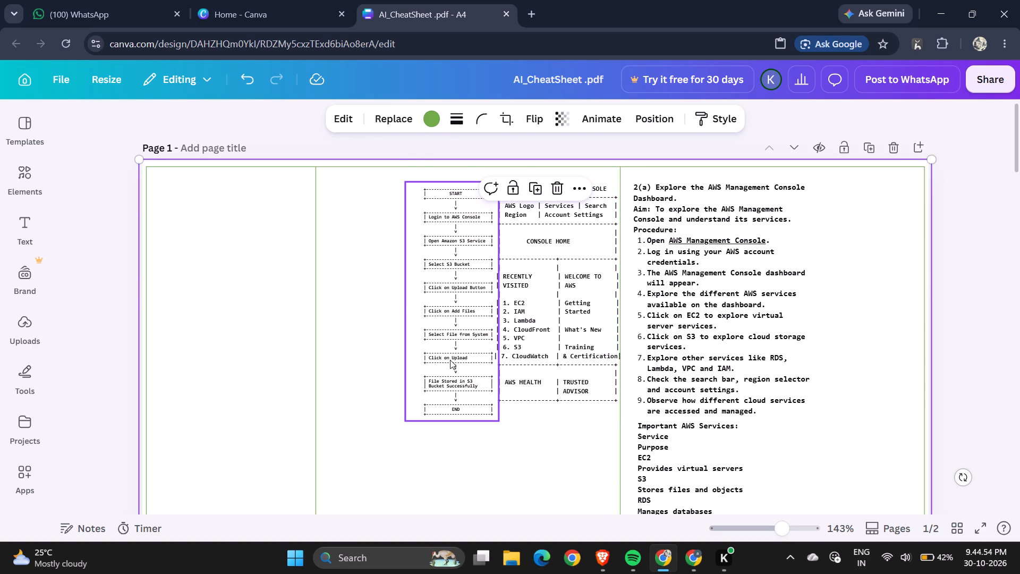
pyautogui.click(450, 360)
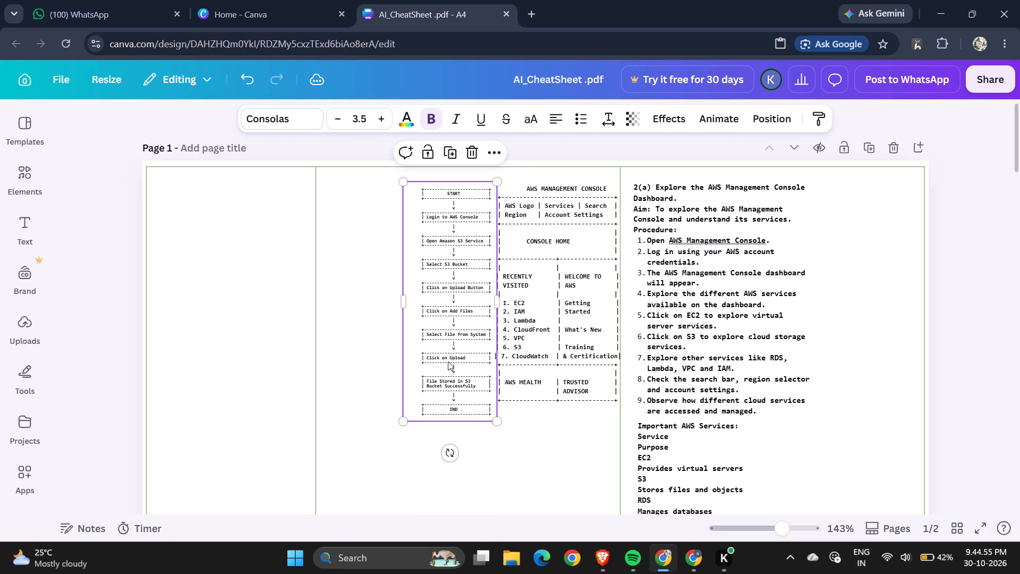
pyautogui.click(560, 453)
pyautogui.click(557, 390)
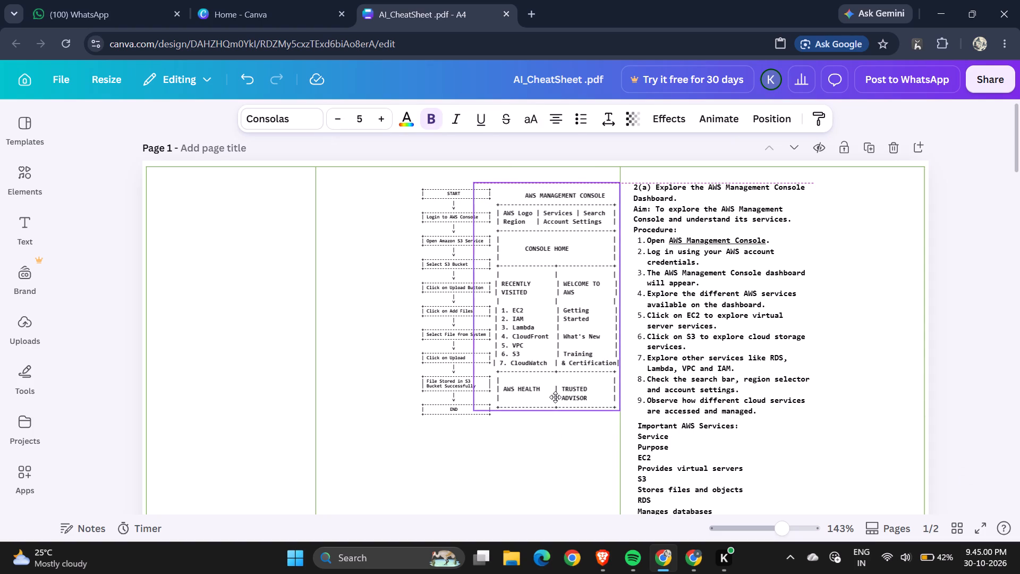
pyautogui.click(483, 485)
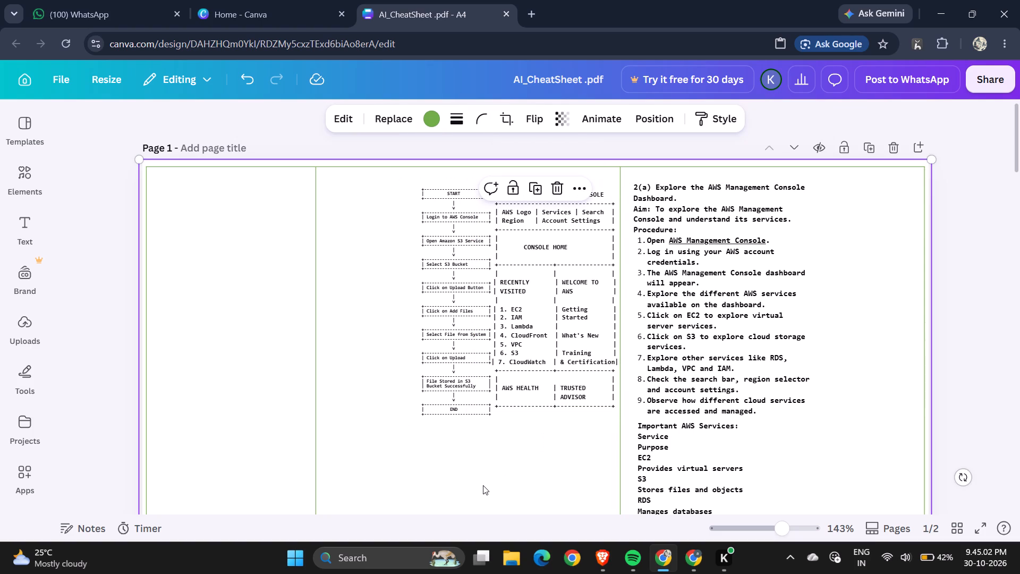
# Bring the AWS Management Console description from the lower part of page 2 up to the top table on that page.
pyautogui.scroll(-10, 483, 485)
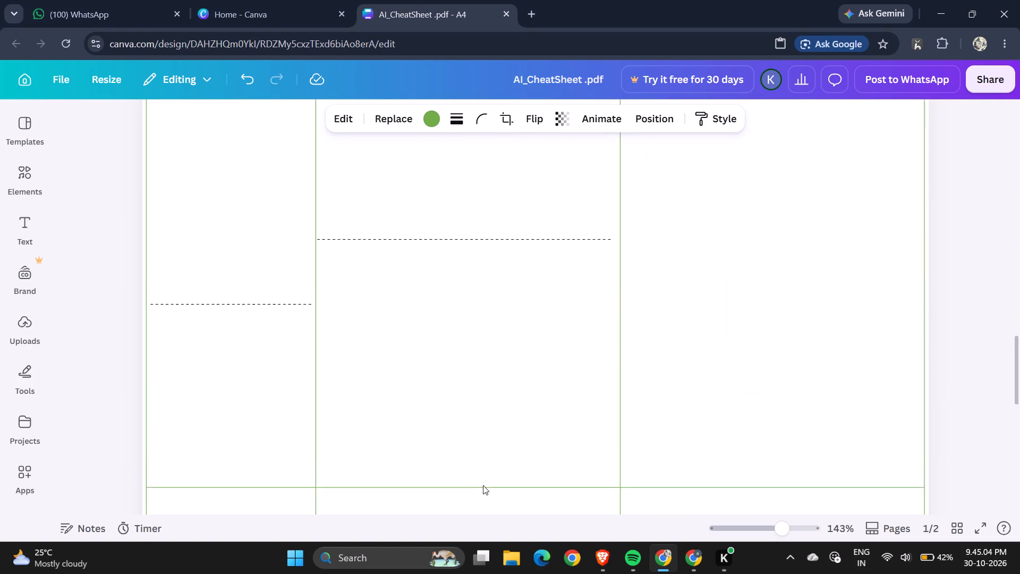
pyautogui.scroll(-2, 483, 485)
pyautogui.hscroll(1, 483, 485)
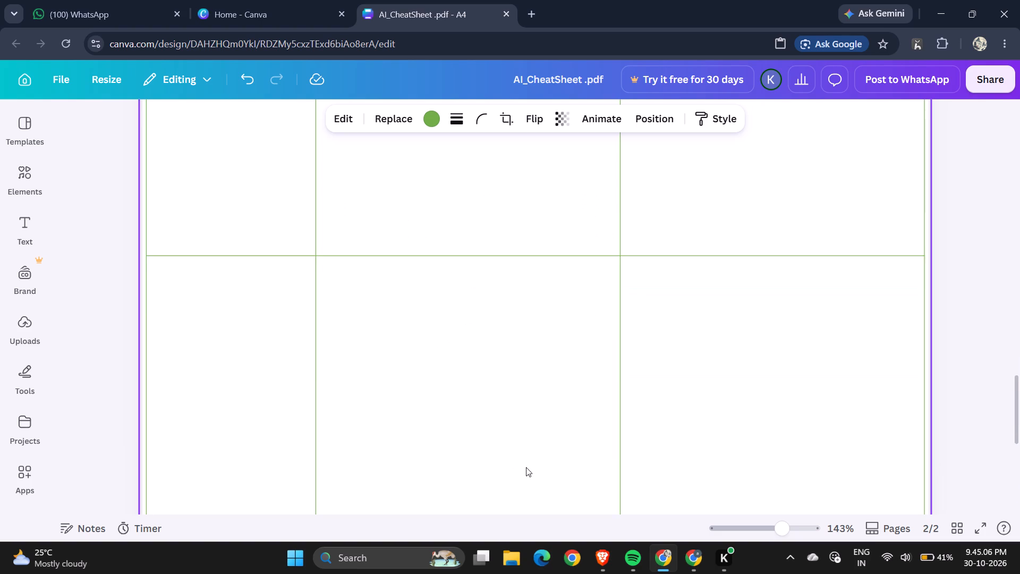
pyautogui.scroll(-1, 526, 467)
pyautogui.moveTo(375, 432); pyautogui.dragTo(467, 454)
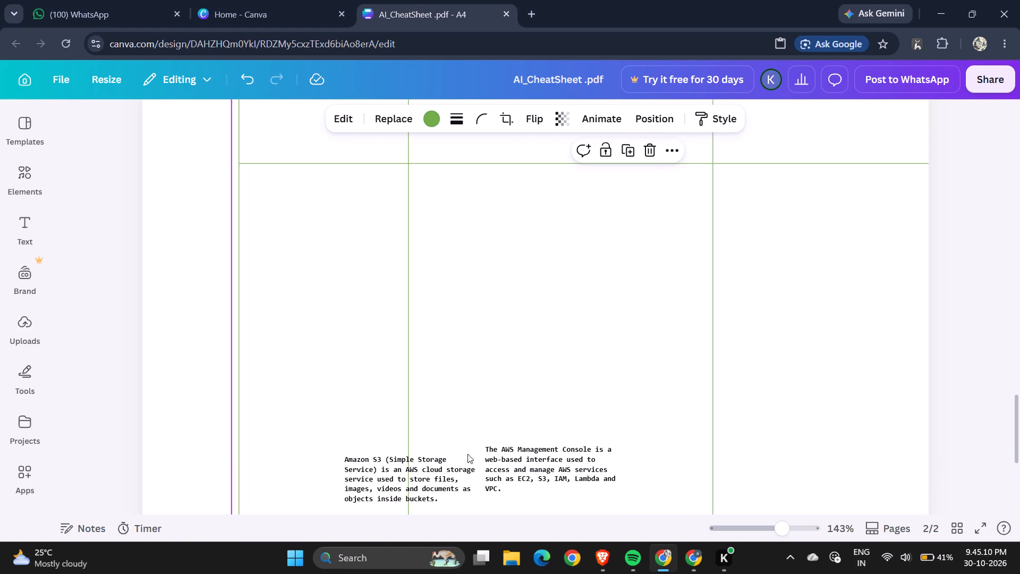
pyautogui.hotkey('ctrl', 'z')
pyautogui.moveTo(544, 447); pyautogui.dragTo(533, 233)
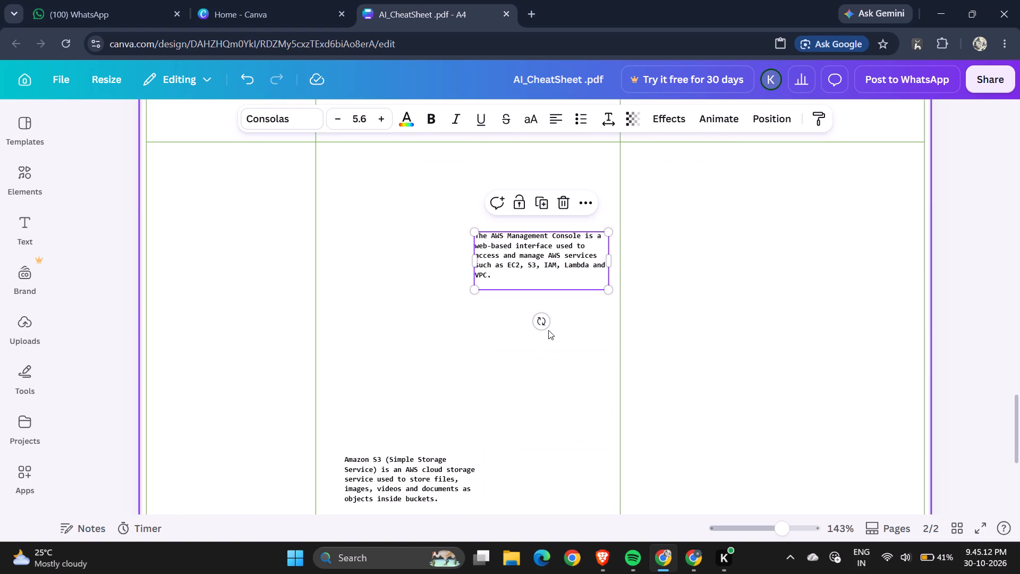
pyautogui.moveTo(529, 261); pyautogui.dragTo(537, 198)
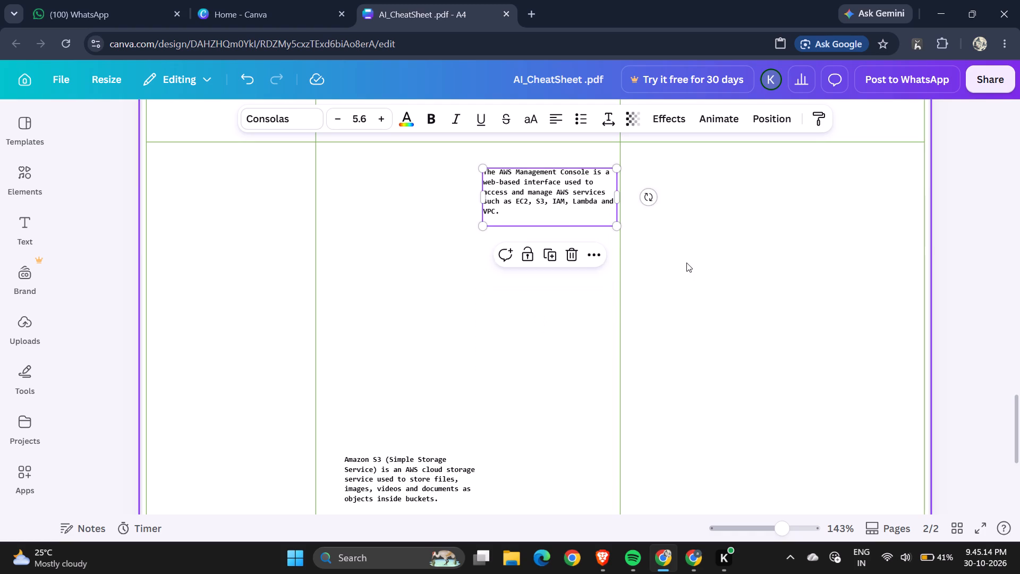
pyautogui.scroll(3, 686, 263)
pyautogui.moveTo(542, 383); pyautogui.dragTo(550, 179)
pyautogui.scroll(1, 550, 179)
pyautogui.moveTo(555, 271); pyautogui.dragTo(555, 262)
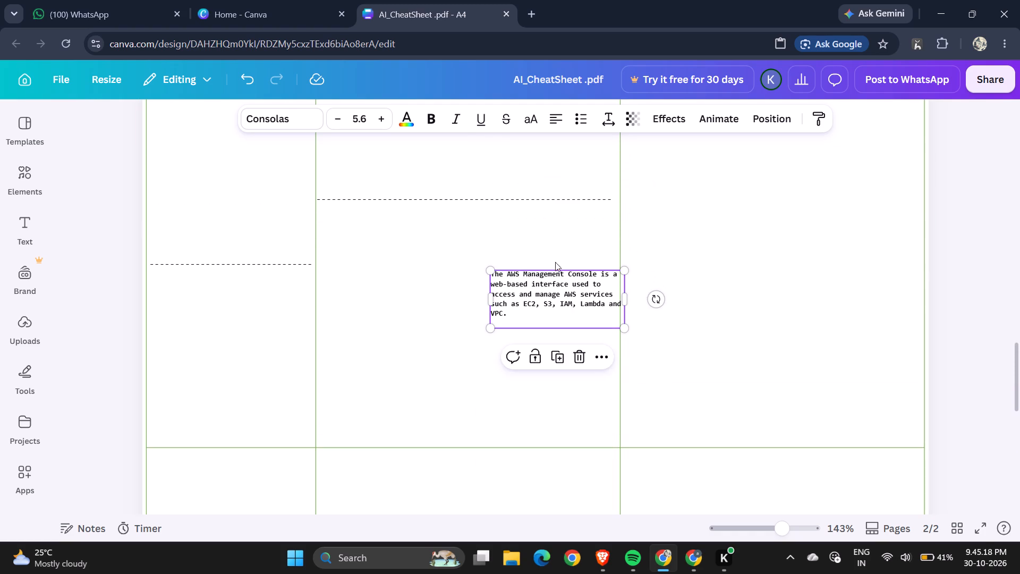
pyautogui.moveTo(555, 262); pyautogui.dragTo(556, 161)
pyautogui.moveTo(565, 307); pyautogui.dragTo(553, 131)
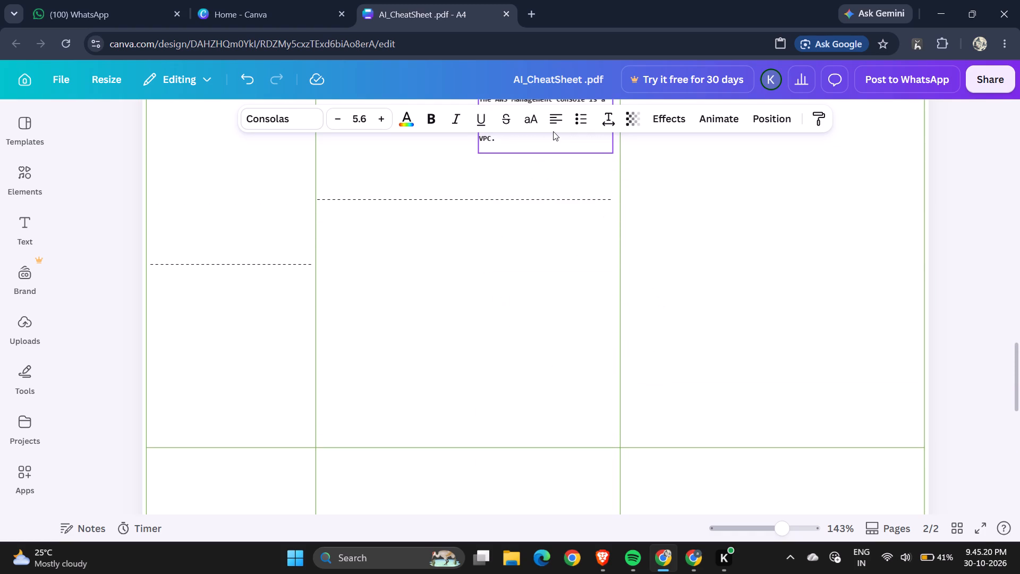
pyautogui.scroll(2, 553, 131)
pyautogui.scroll(2, 643, 192)
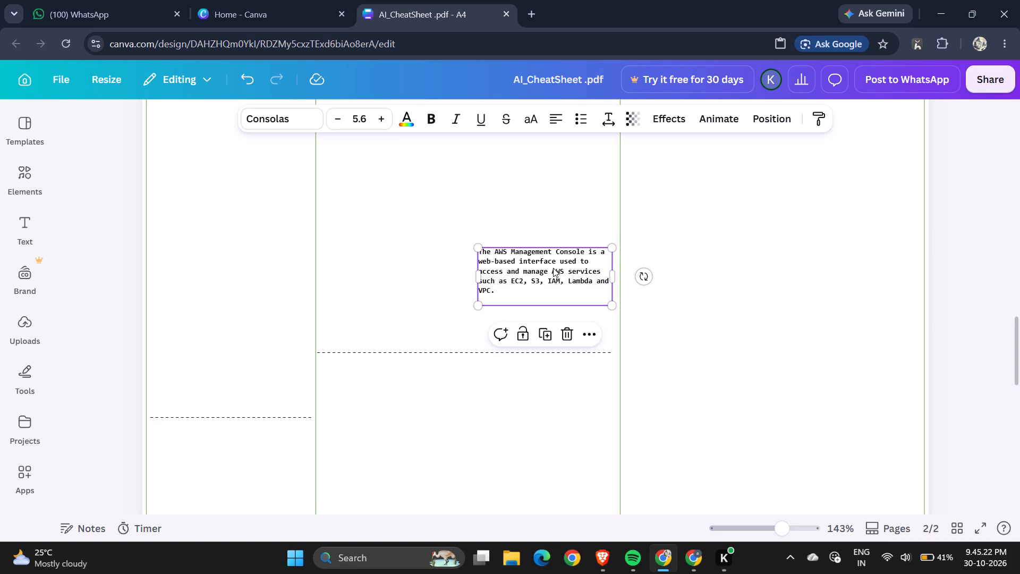
pyautogui.moveTo(553, 268); pyautogui.dragTo(589, 174)
# Move the AWS Management Console description from page 2 onto page 1, beneath the console diagram in the second column.
pyautogui.scroll(2, 589, 174)
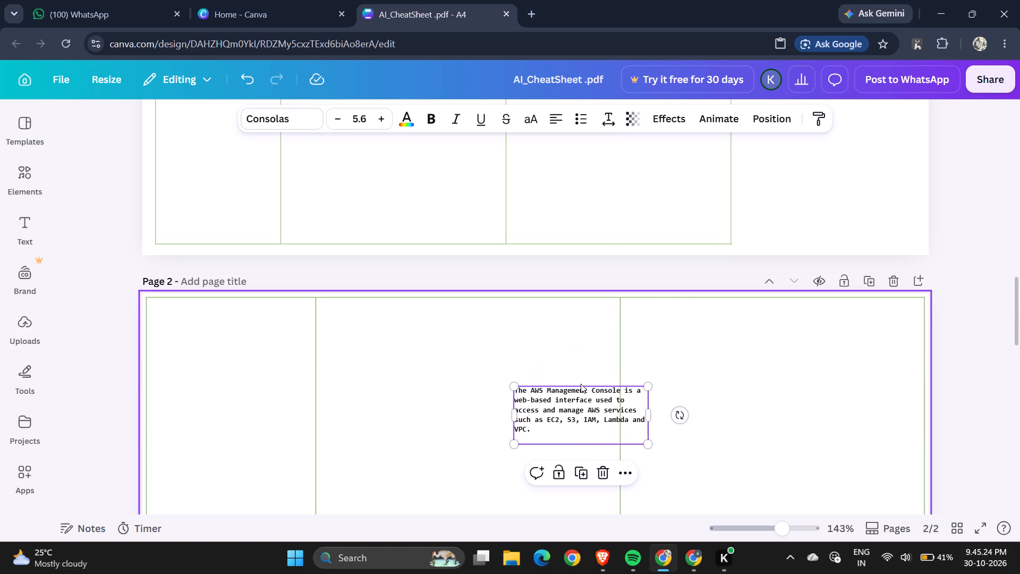
pyautogui.moveTo(590, 427); pyautogui.dragTo(565, 182)
pyautogui.scroll(2, 565, 182)
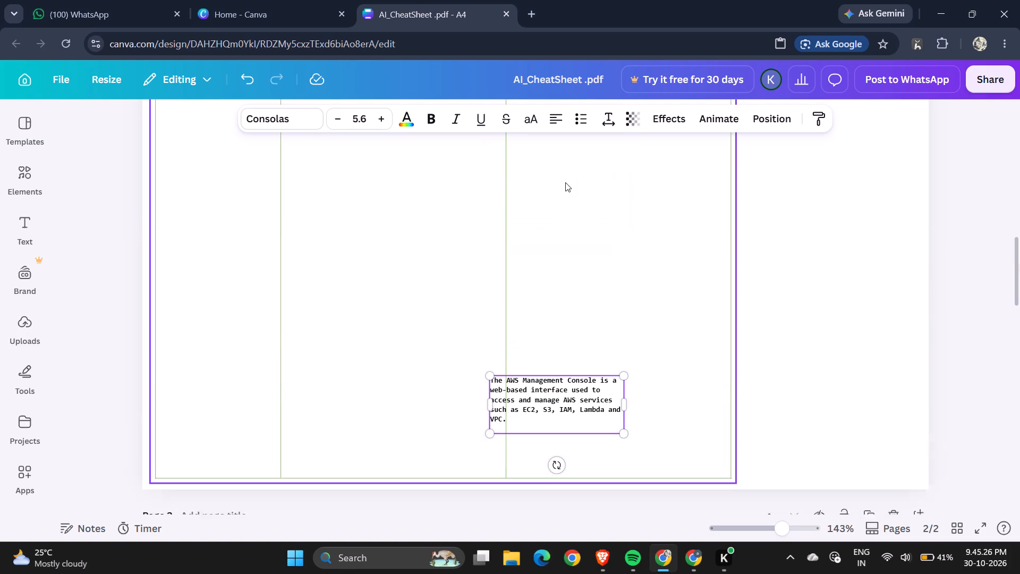
pyautogui.moveTo(560, 413); pyautogui.dragTo(538, 242)
pyautogui.scroll(1, 538, 242)
pyautogui.moveTo(538, 383); pyautogui.dragTo(537, 125)
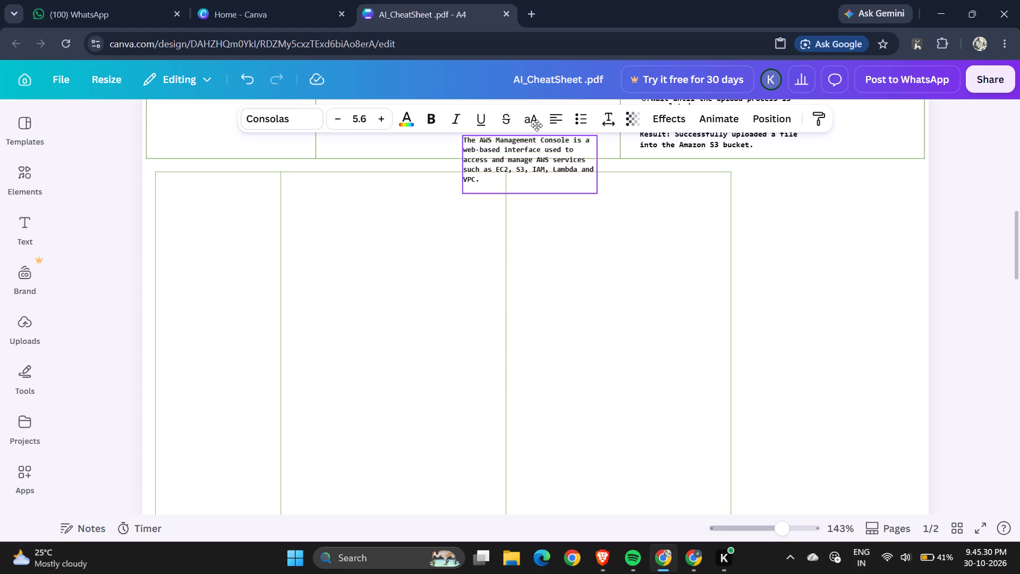
pyautogui.moveTo(537, 125); pyautogui.dragTo(536, 120)
pyautogui.scroll(2, 550, 297)
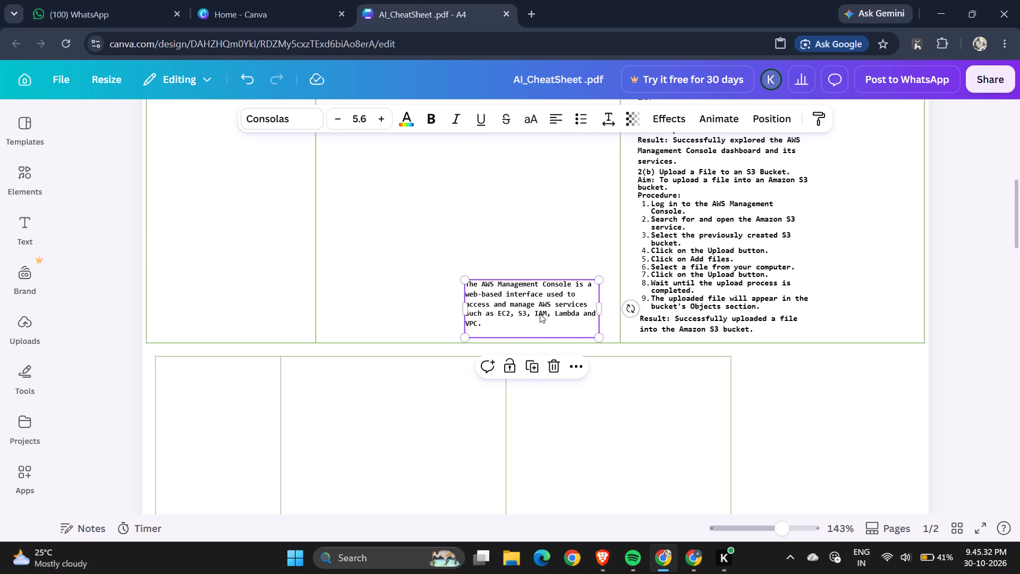
pyautogui.moveTo(538, 310); pyautogui.dragTo(637, 137)
pyautogui.scroll(2, 588, 200)
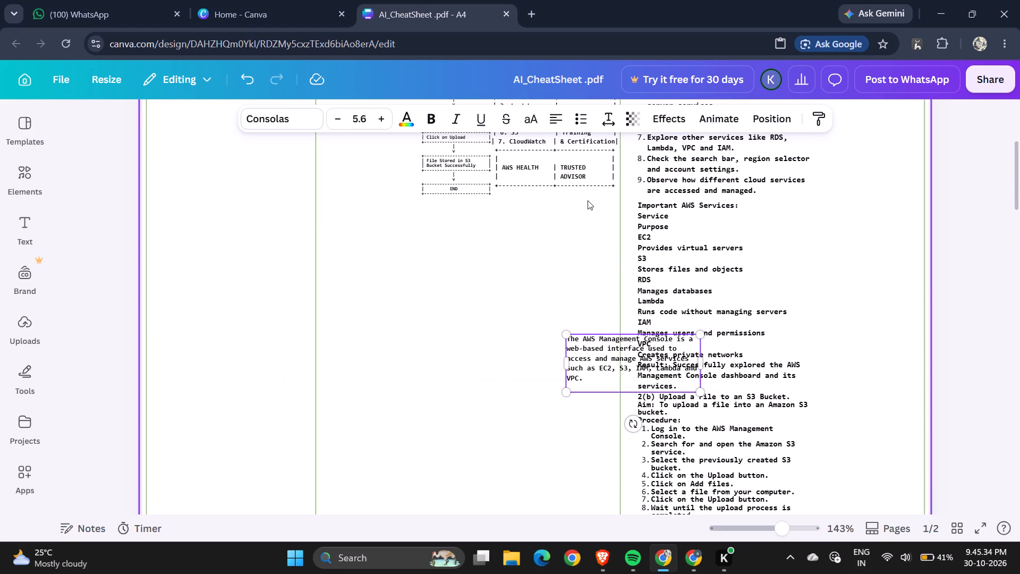
pyautogui.moveTo(609, 369); pyautogui.dragTo(530, 229)
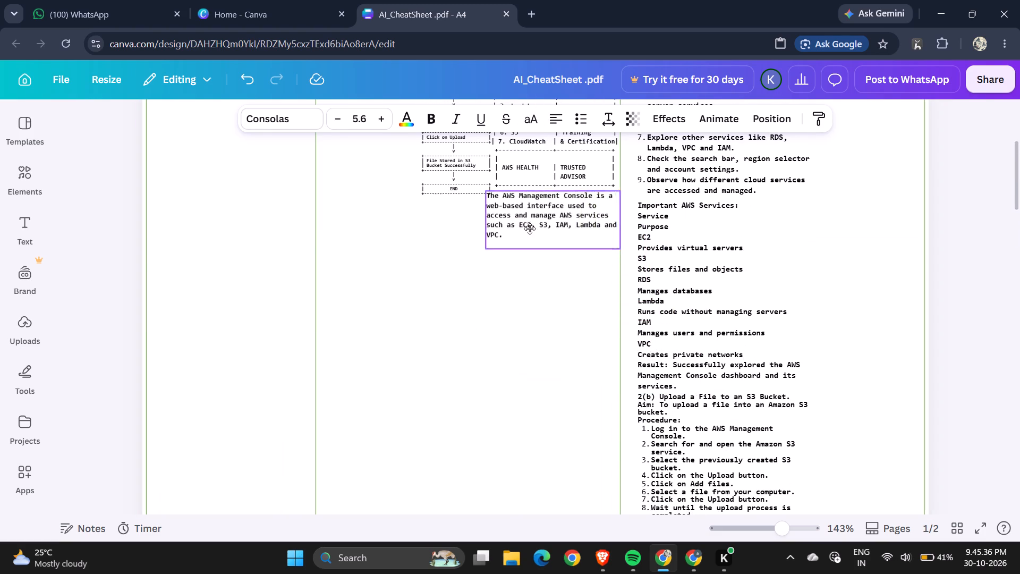
pyautogui.moveTo(530, 229); pyautogui.dragTo(535, 236)
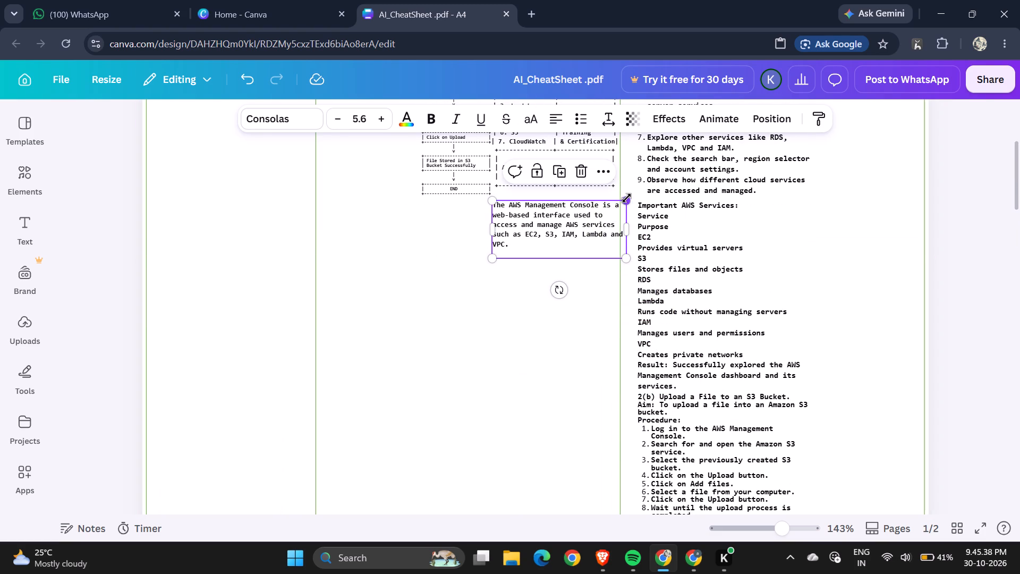
# Shrink the AWS Management Console description to font size 5.1 and place it directly beneath the console diagram inside the column.
pyautogui.moveTo(625, 198); pyautogui.dragTo(614, 205)
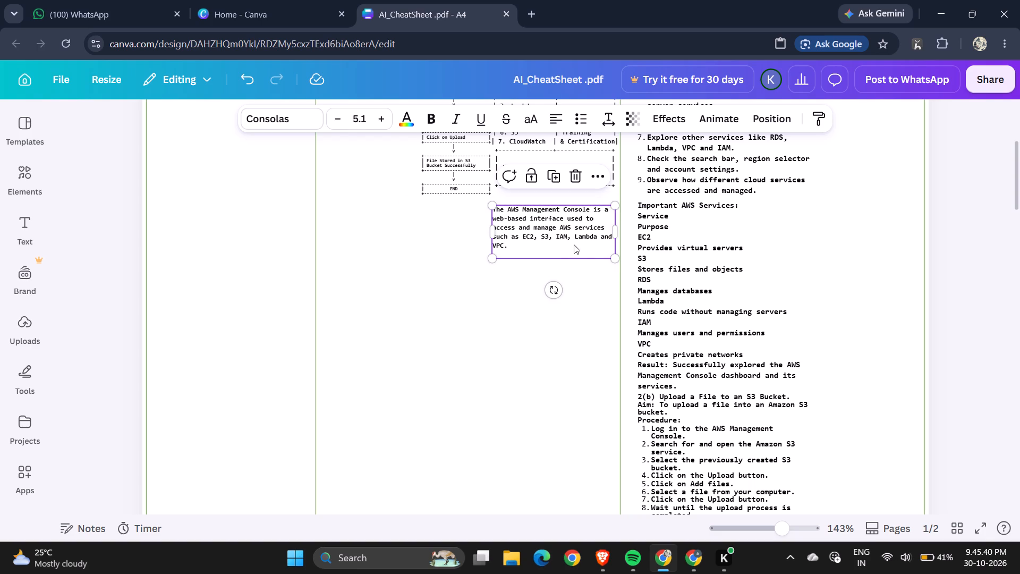
pyautogui.moveTo(574, 244); pyautogui.dragTo(573, 234)
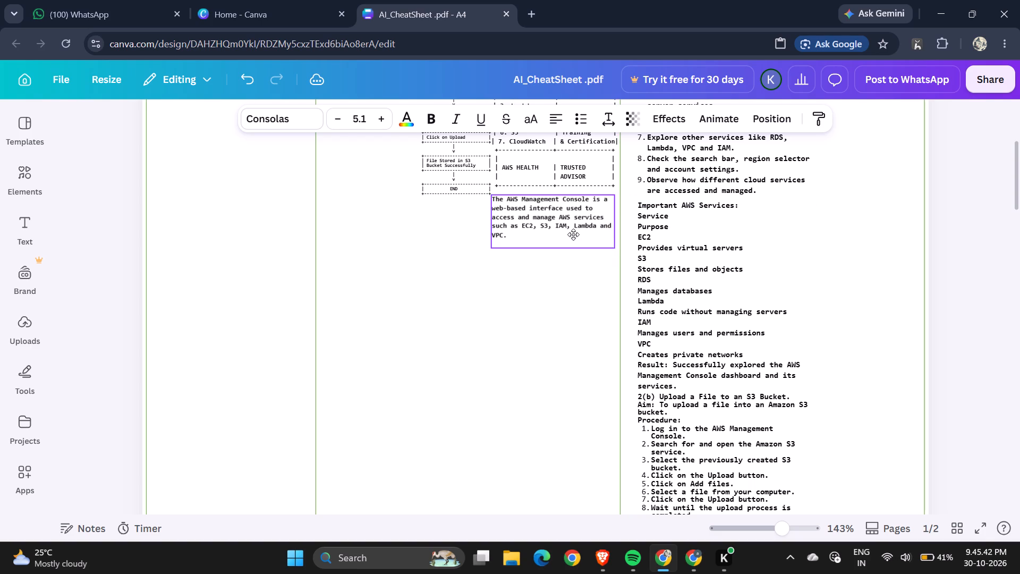
# Nudge the AWS Management Console description on page 1 into line directly beneath the console diagram, inside the second column.
pyautogui.moveTo(573, 234); pyautogui.dragTo(574, 237)
pyautogui.click(576, 361)
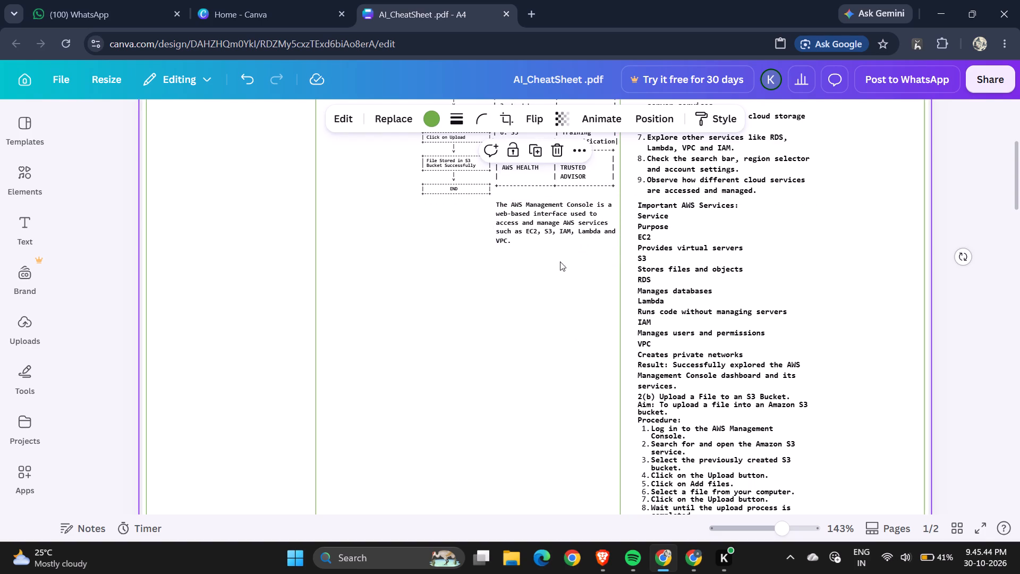
pyautogui.moveTo(550, 227); pyautogui.dragTo(547, 224)
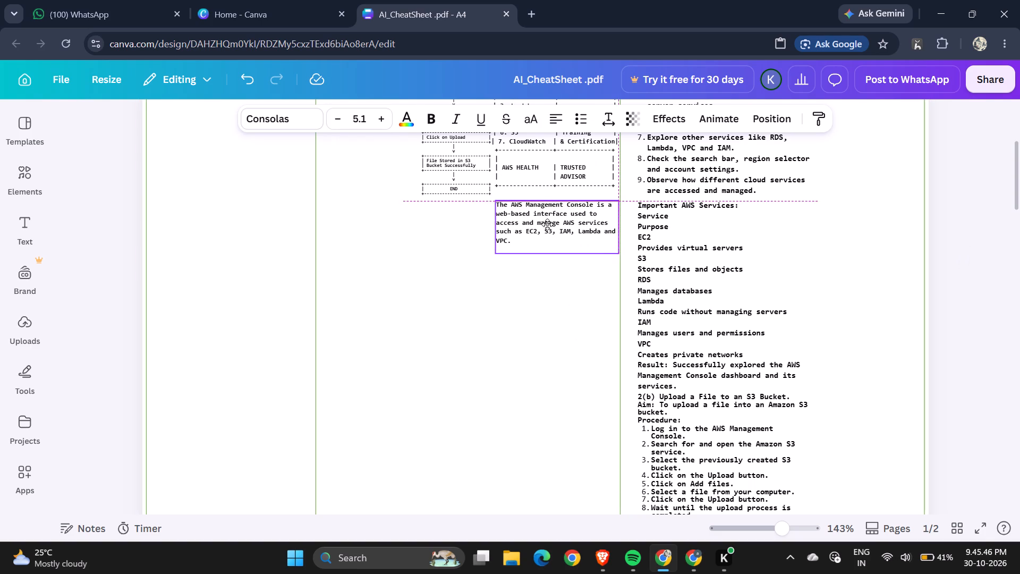
pyautogui.moveTo(547, 224); pyautogui.dragTo(548, 222)
pyautogui.click(556, 316)
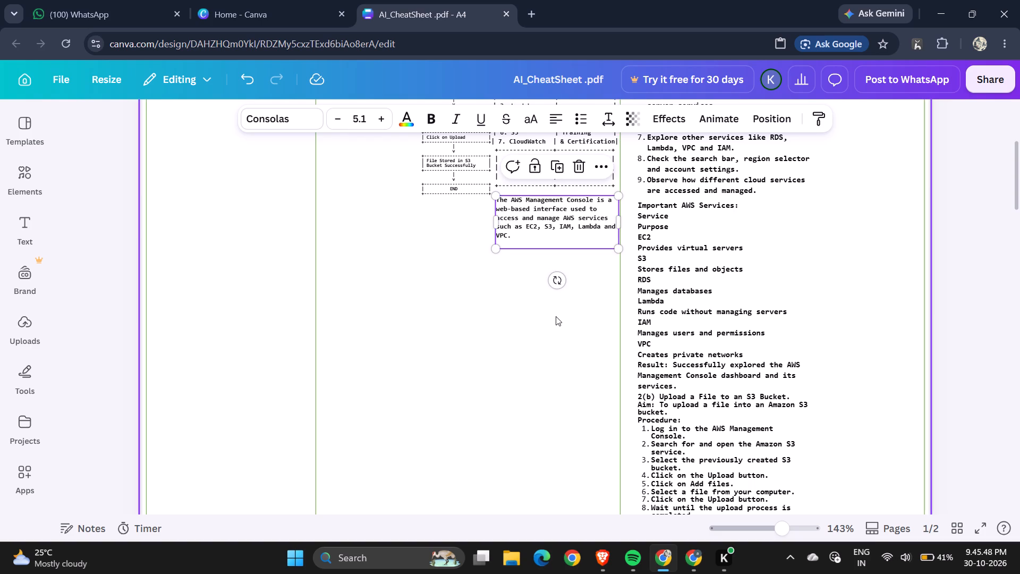
# Bring the Amazon S3 description from the lower part of page 2 up to the second column of that page's top table.
pyautogui.scroll(-12, 556, 316)
pyautogui.scroll(1, 556, 316)
pyautogui.moveTo(427, 267); pyautogui.dragTo(481, 178)
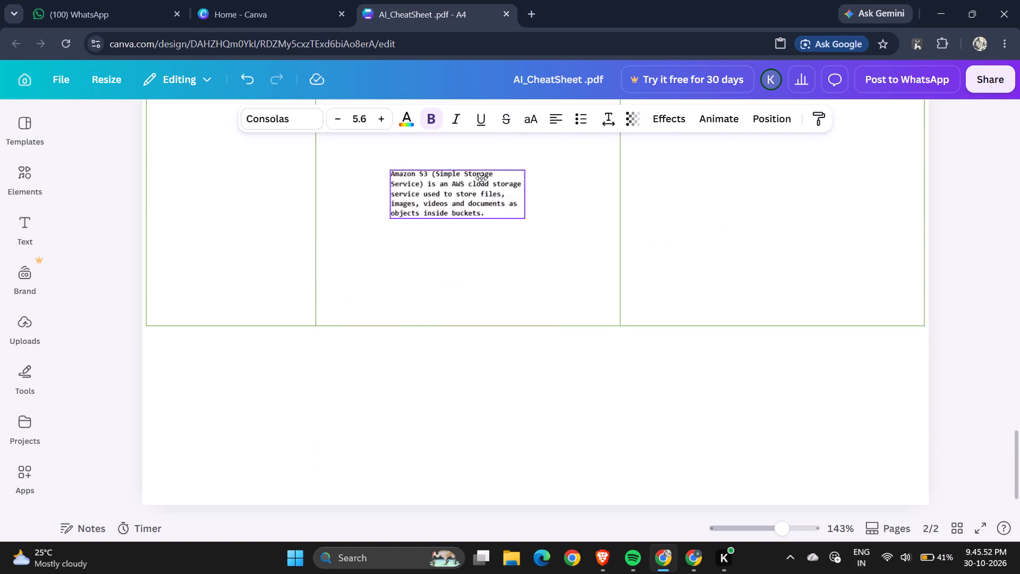
pyautogui.moveTo(481, 178); pyautogui.dragTo(507, 141)
pyautogui.scroll(2, 492, 278)
pyautogui.moveTo(497, 326); pyautogui.dragTo(497, 123)
pyautogui.scroll(3, 497, 123)
pyautogui.scroll(3, 508, 231)
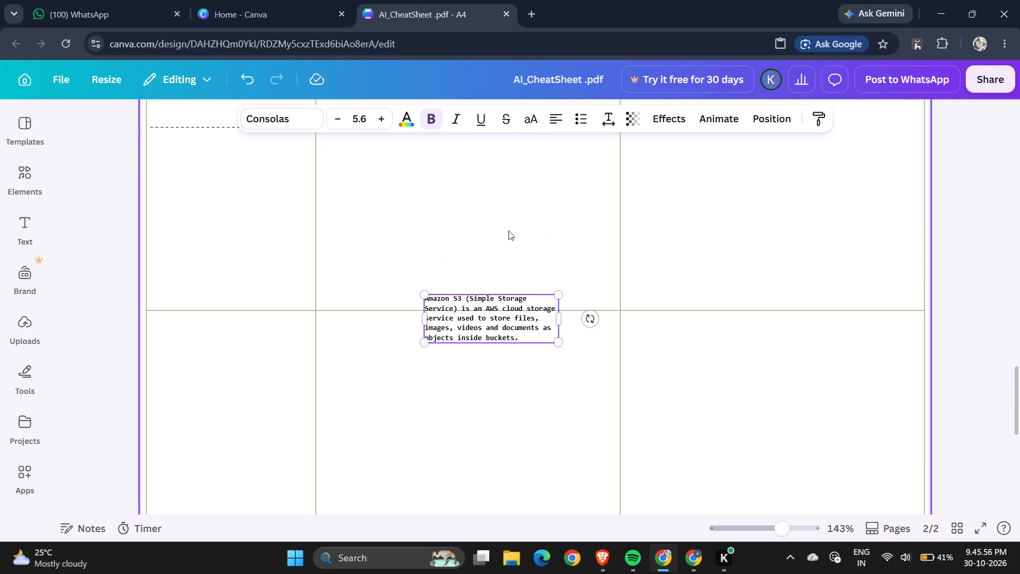
pyautogui.moveTo(495, 317); pyautogui.dragTo(518, 190)
pyautogui.scroll(2, 518, 190)
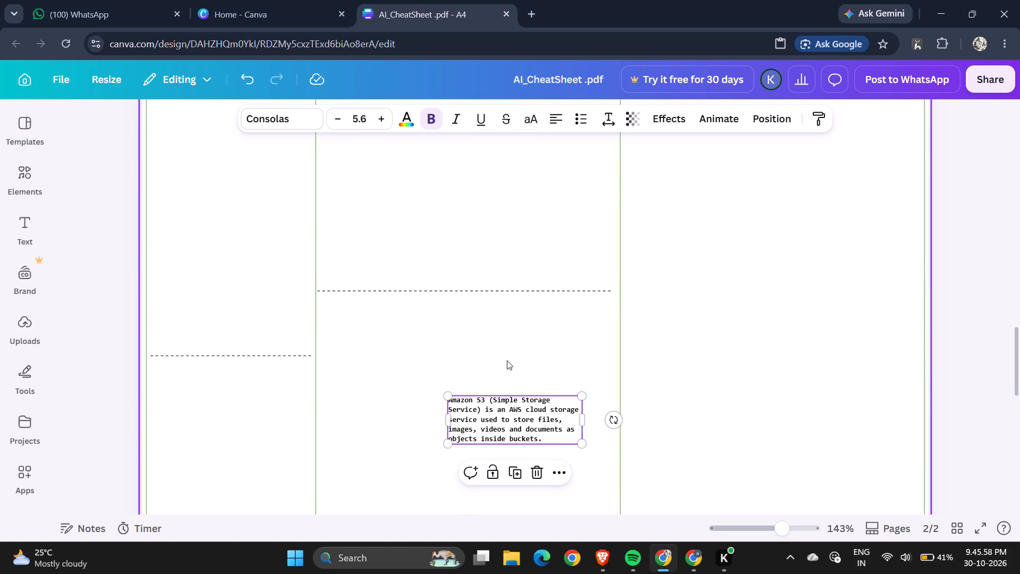
pyautogui.moveTo(510, 413); pyautogui.dragTo(545, 171)
pyautogui.scroll(3, 545, 171)
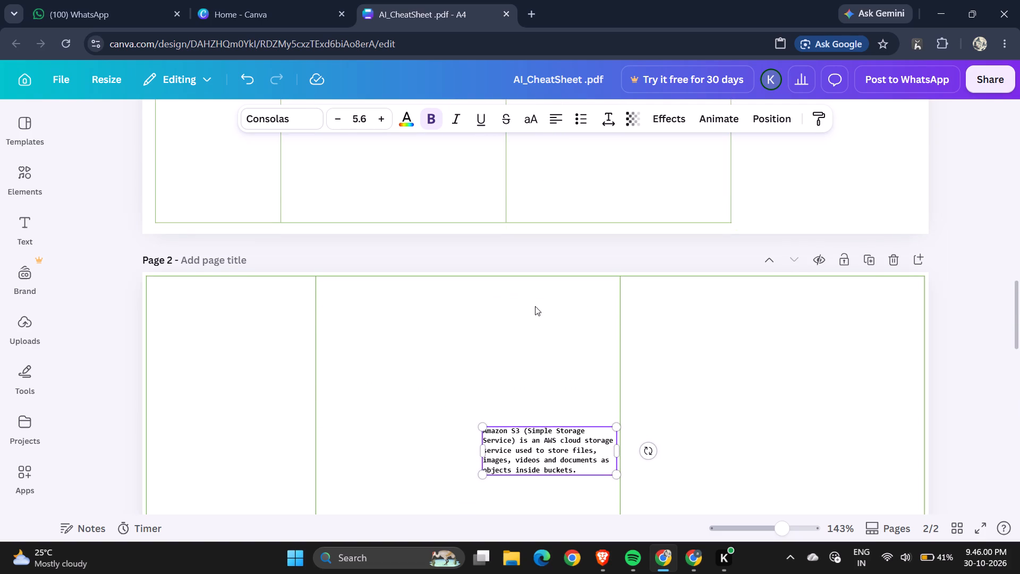
# Move the Amazon S3 description from page 2 onto page 1, at the bottom of the upper table's second column.
pyautogui.moveTo(541, 446); pyautogui.dragTo(516, 174)
pyautogui.scroll(1, 516, 174)
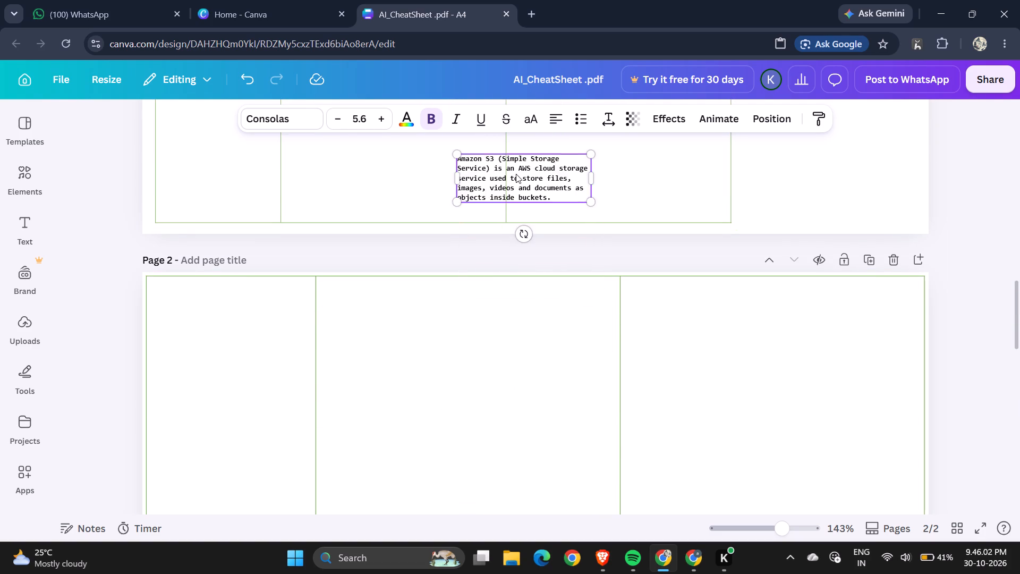
pyautogui.scroll(2, 516, 174)
pyautogui.moveTo(534, 467); pyautogui.dragTo(530, 225)
pyautogui.scroll(1, 530, 225)
pyautogui.moveTo(531, 392); pyautogui.dragTo(515, 174)
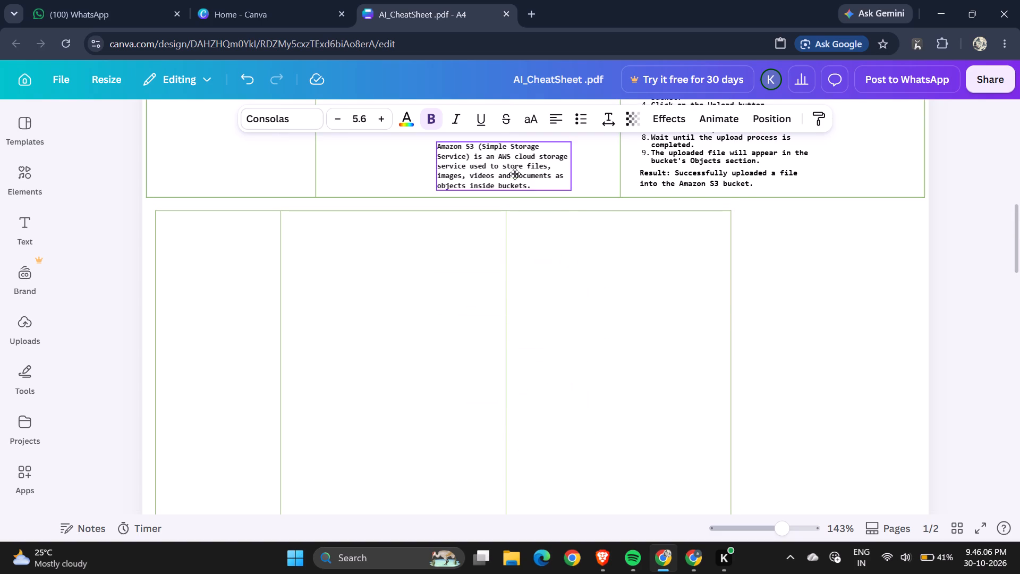
pyautogui.moveTo(515, 174); pyautogui.dragTo(514, 172)
# Bring the Amazon S3 description up the second column on page 1 to sit beneath the S3 upload flowchart.
pyautogui.scroll(2, 514, 172)
pyautogui.moveTo(500, 369); pyautogui.dragTo(549, 228)
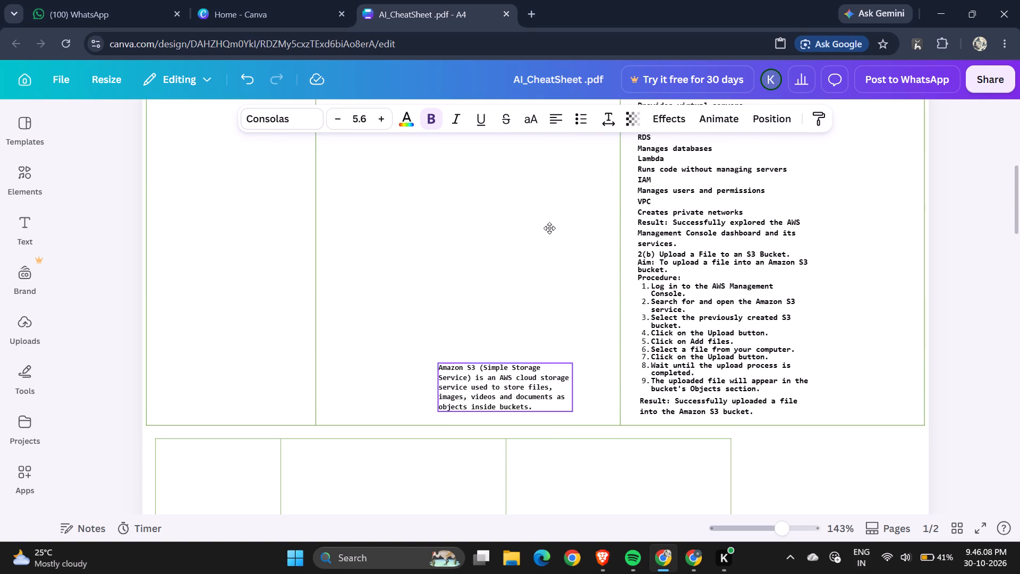
pyautogui.moveTo(549, 228); pyautogui.dragTo(557, 144)
pyautogui.scroll(2, 545, 261)
pyautogui.moveTo(552, 355); pyautogui.dragTo(412, 273)
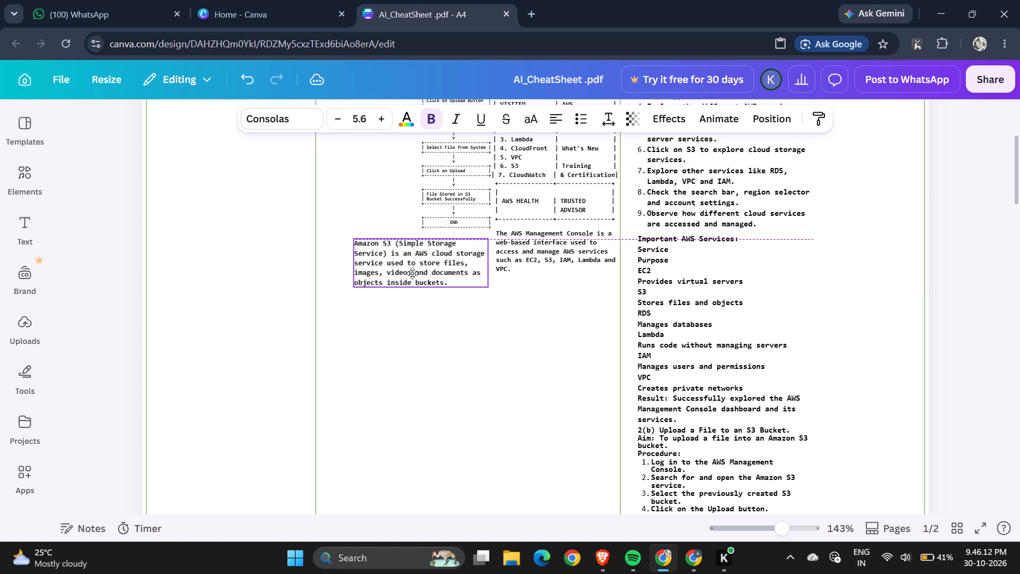
pyautogui.moveTo(412, 273); pyautogui.dragTo(413, 273)
# Resize the Amazon S3 description to a narrower box at font size 4.7 and place it below the AWS Management Console description.
pyautogui.moveTo(356, 283); pyautogui.dragTo(399, 265)
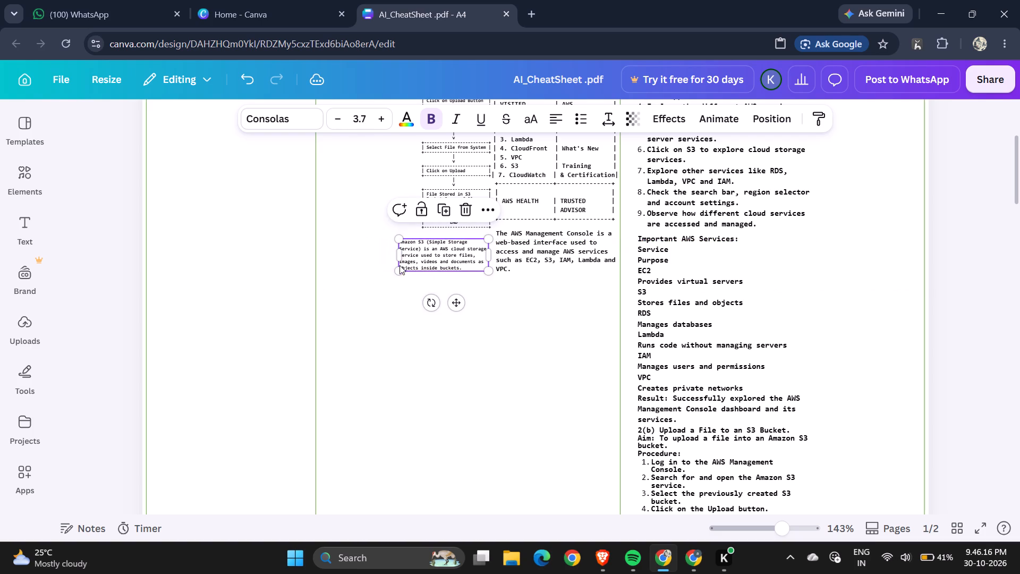
pyautogui.click(393, 324)
pyautogui.click(431, 261)
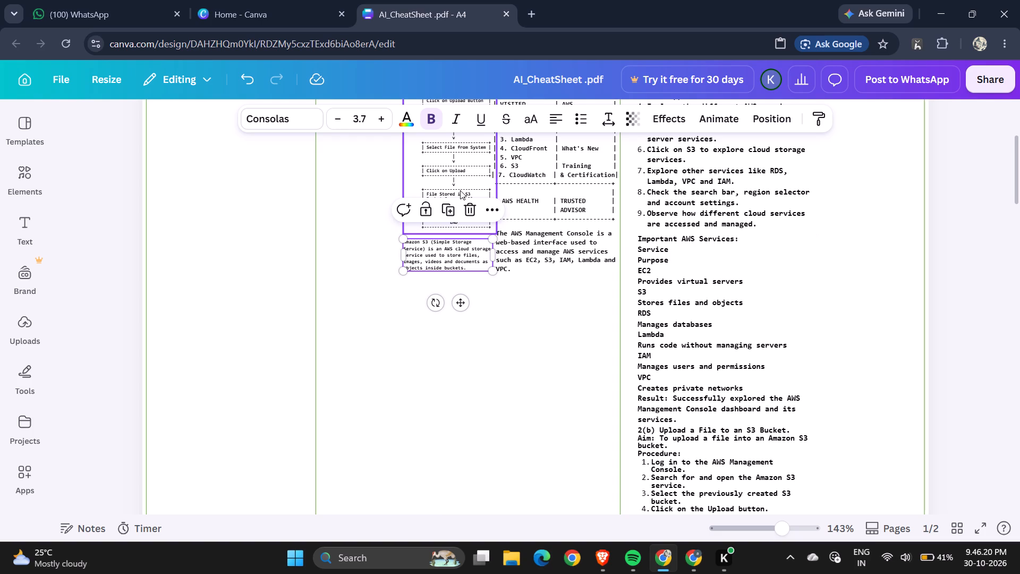
pyautogui.click(462, 156)
pyautogui.moveTo(453, 246); pyautogui.dragTo(447, 275)
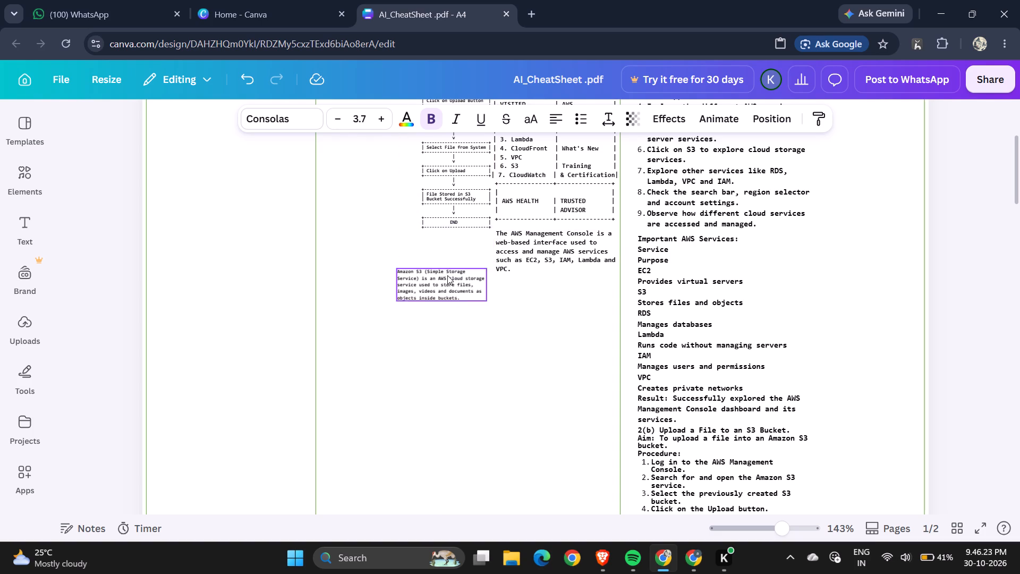
pyautogui.click(381, 114)
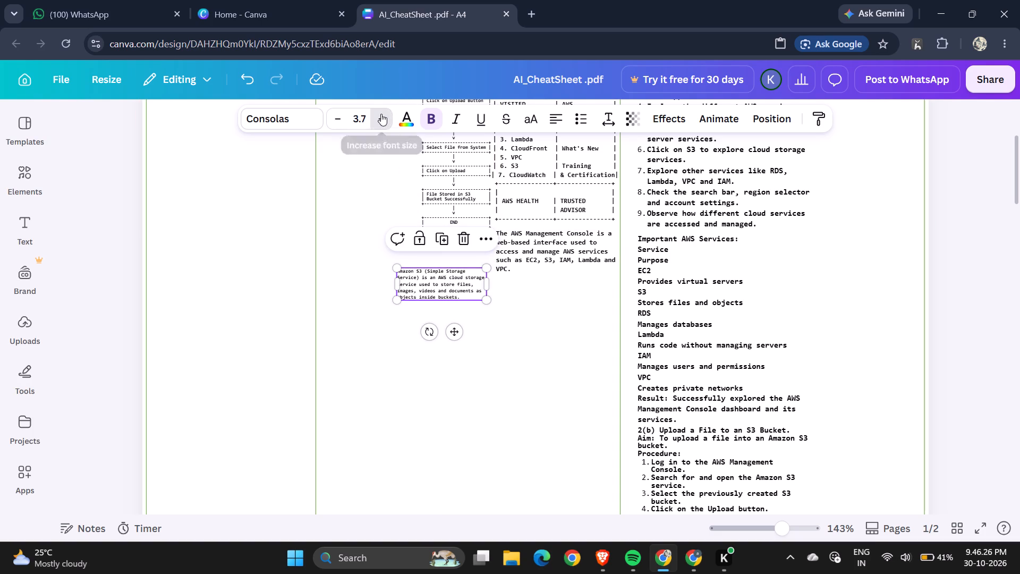
pyautogui.click(556, 293)
pyautogui.moveTo(462, 309); pyautogui.dragTo(465, 283)
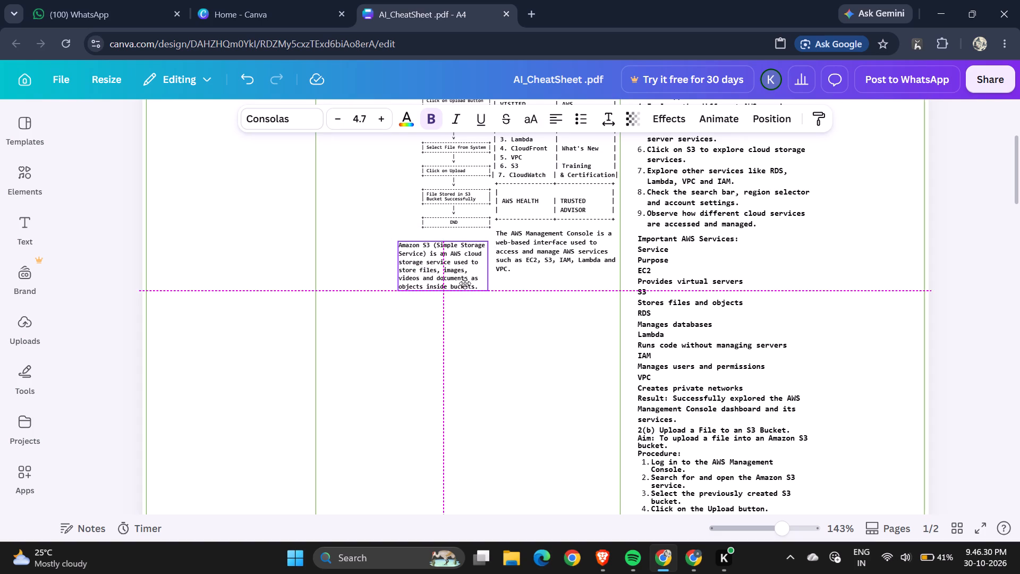
pyautogui.moveTo(465, 283); pyautogui.dragTo(560, 323)
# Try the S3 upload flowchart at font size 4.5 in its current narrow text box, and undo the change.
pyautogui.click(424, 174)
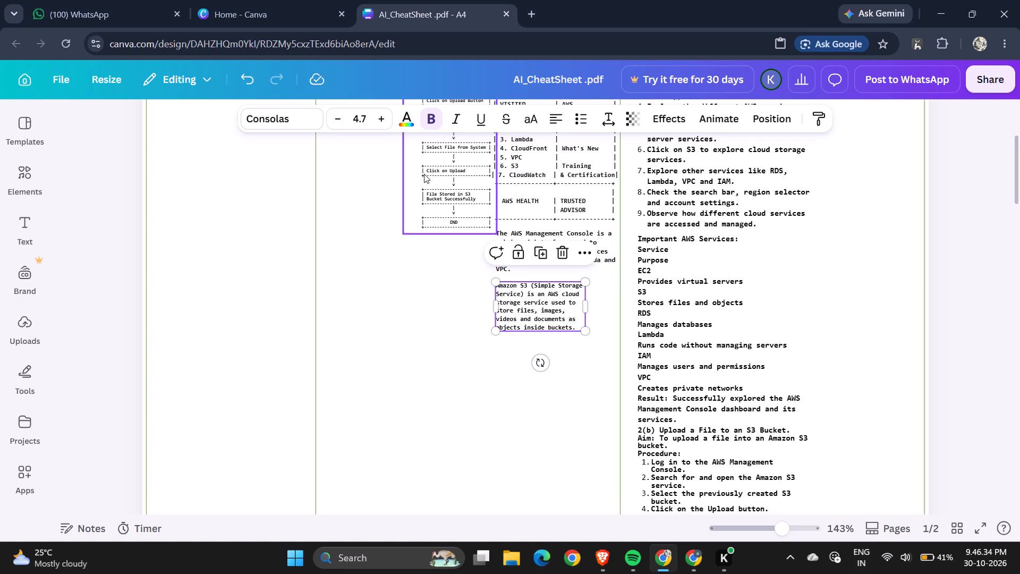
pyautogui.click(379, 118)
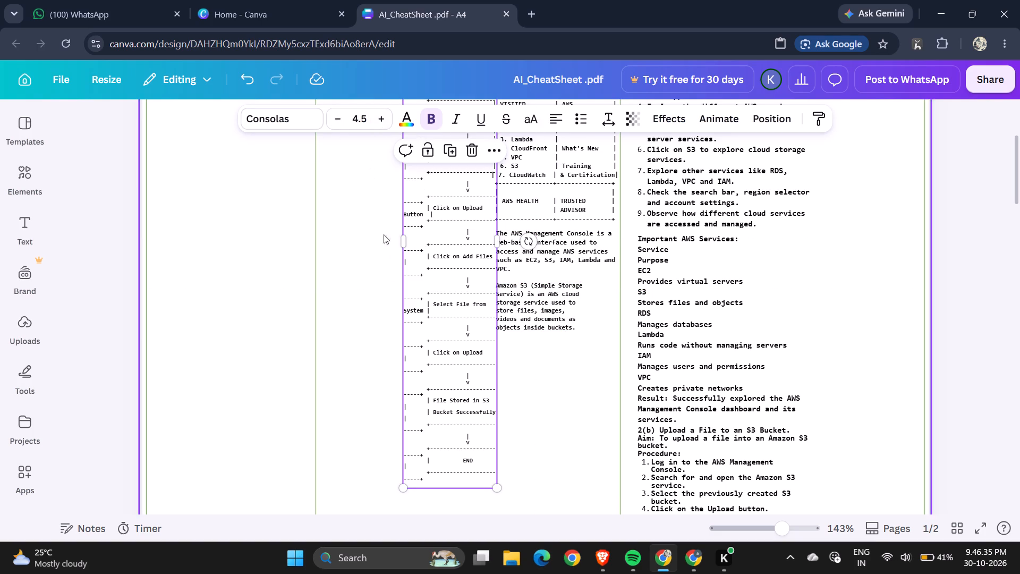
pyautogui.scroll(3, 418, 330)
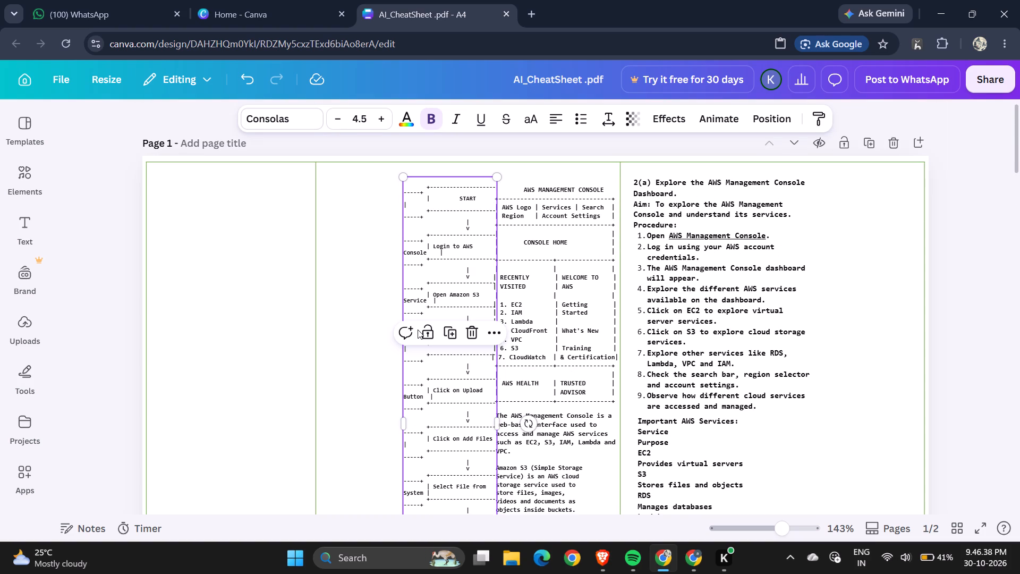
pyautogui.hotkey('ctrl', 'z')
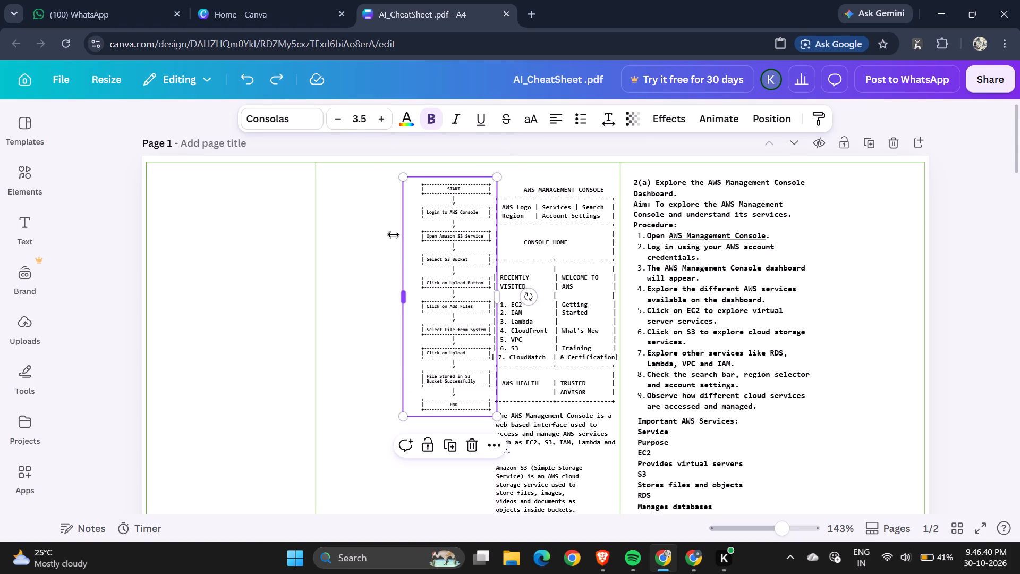
# Widen the S3 upload flowchart's text box toward the first column and set its font size to 4.5.
pyautogui.moveTo(398, 299); pyautogui.dragTo(393, 299)
pyautogui.moveTo(393, 299); pyautogui.dragTo(354, 298)
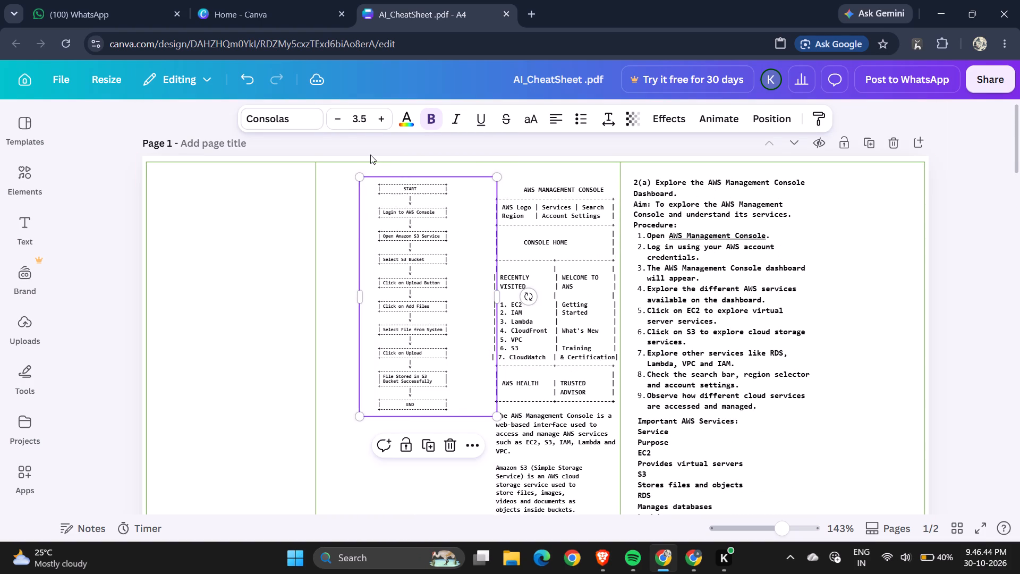
pyautogui.click(381, 123)
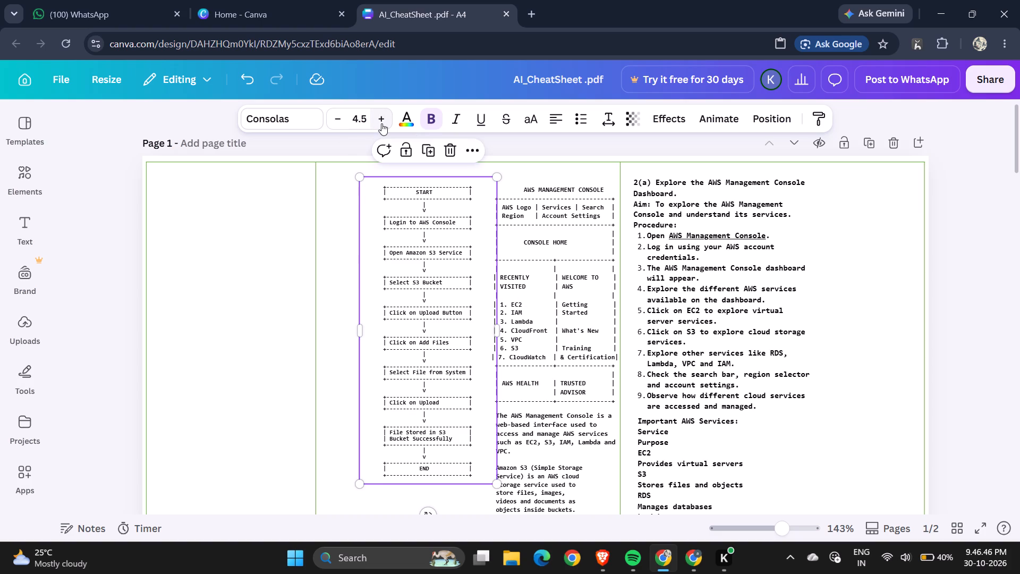
pyautogui.click(350, 253)
pyautogui.click(329, 327)
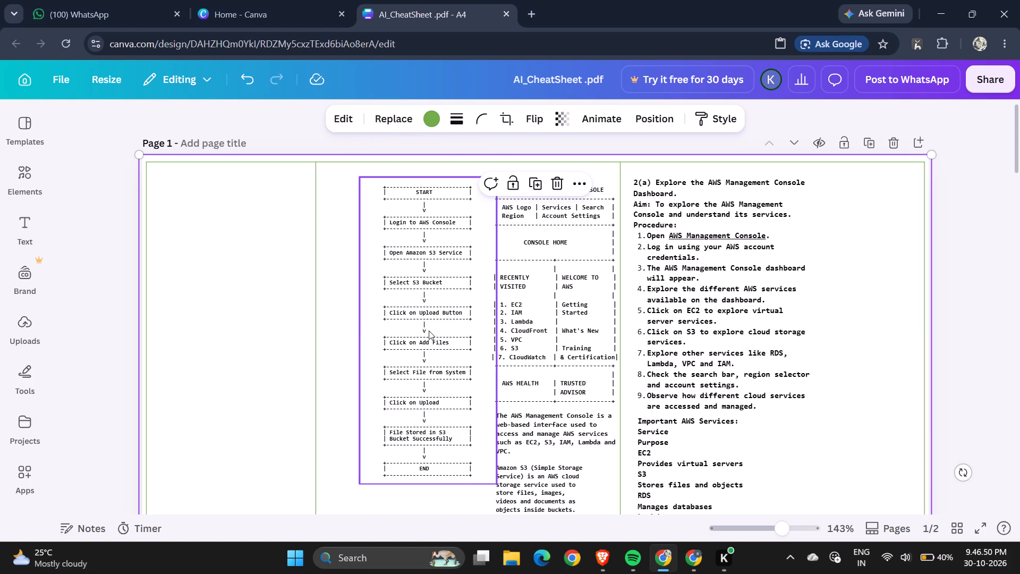
# Reposition the S3 upload flowchart slightly lower and closer to the AWS Management Console diagram in the second column.
pyautogui.moveTo(431, 330); pyautogui.dragTo(424, 330)
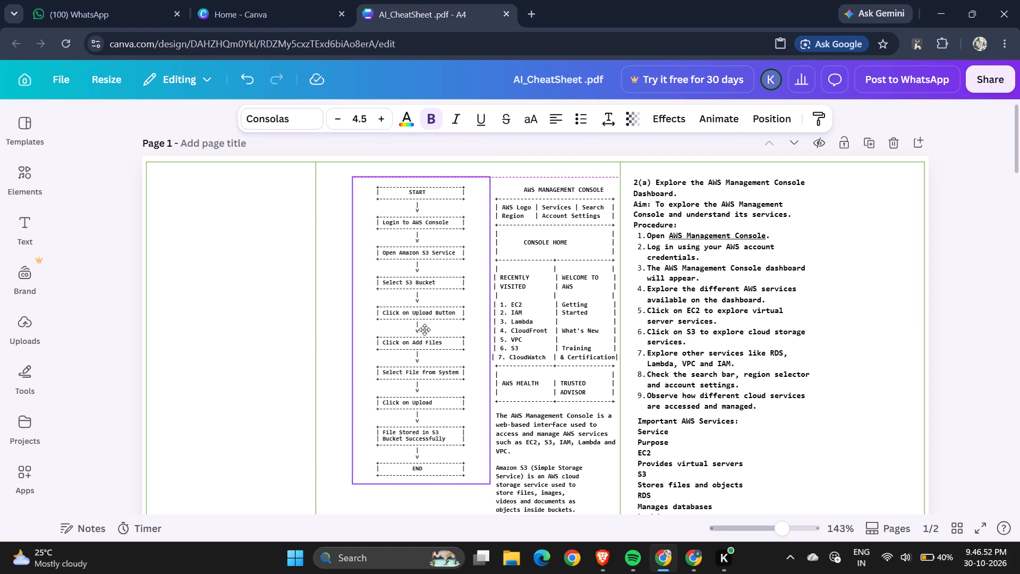
pyautogui.moveTo(424, 330); pyautogui.dragTo(435, 330)
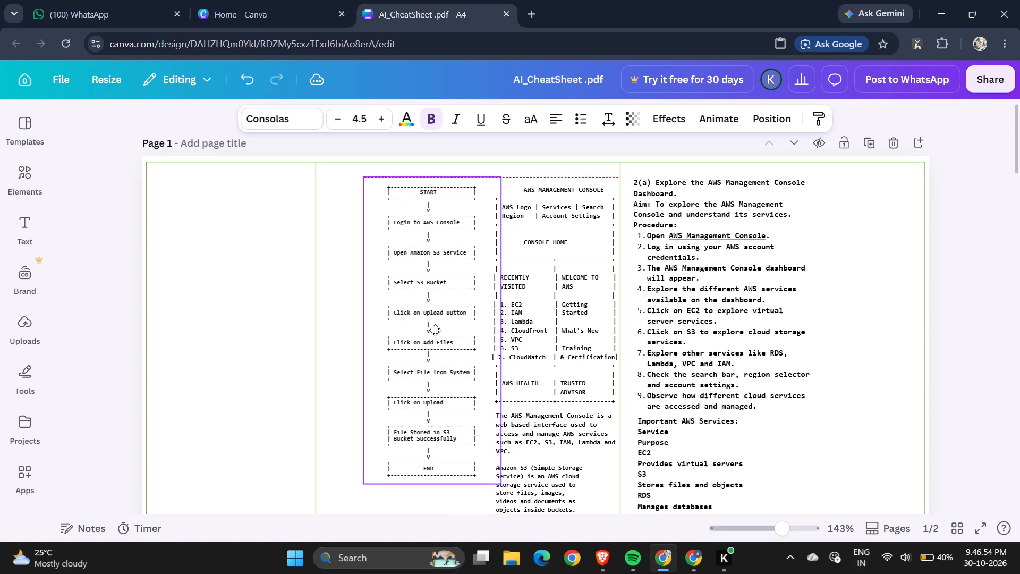
pyautogui.moveTo(435, 330); pyautogui.dragTo(439, 336)
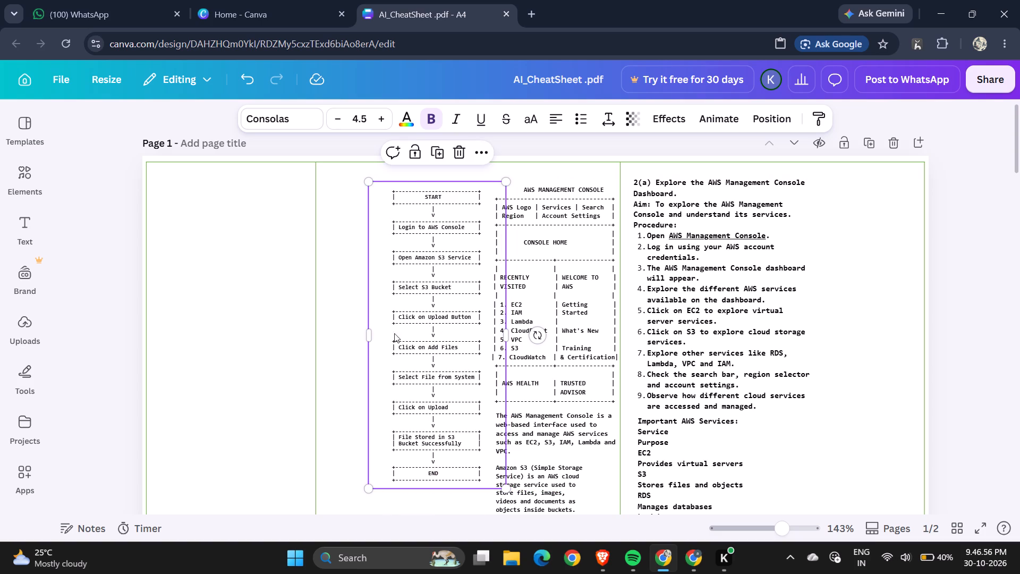
pyautogui.click(300, 337)
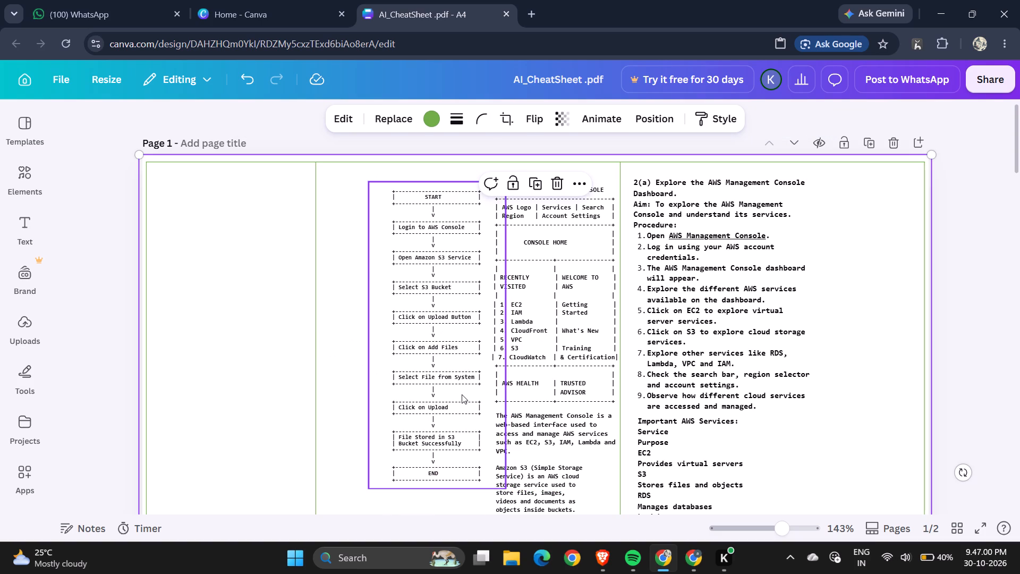
# Examine the layout of the AWS notes and S3 upload flowchart on page 1 and the columns on page 2.
pyautogui.scroll(-1, 462, 394)
pyautogui.click(407, 302)
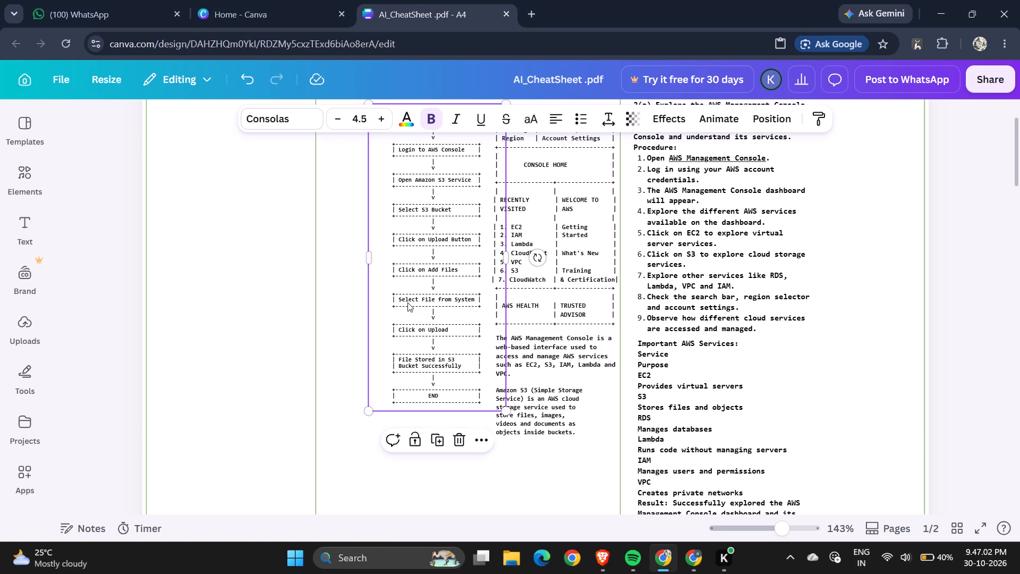
pyautogui.click(465, 482)
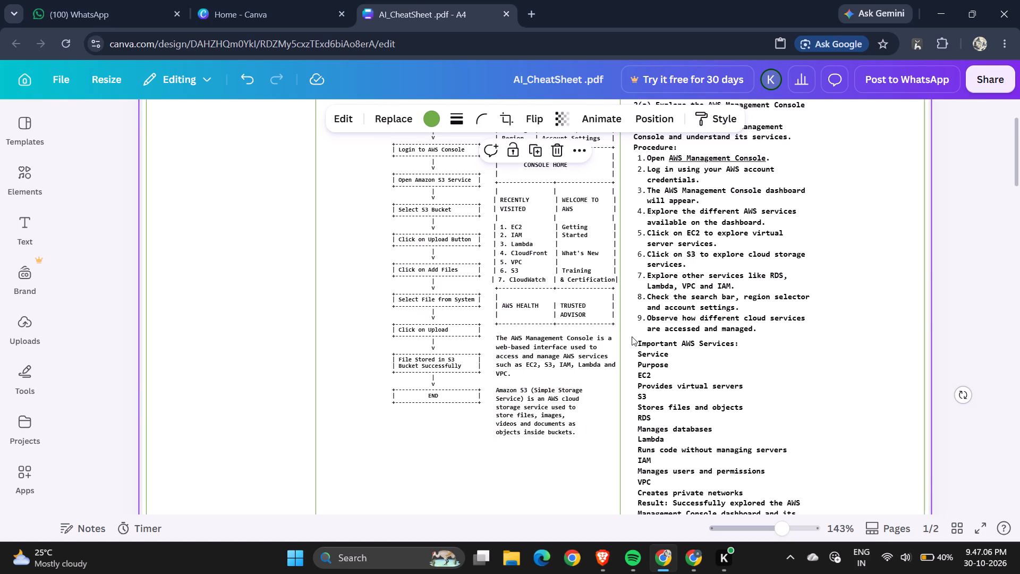
pyautogui.scroll(5, 632, 336)
pyautogui.scroll(-5, 632, 336)
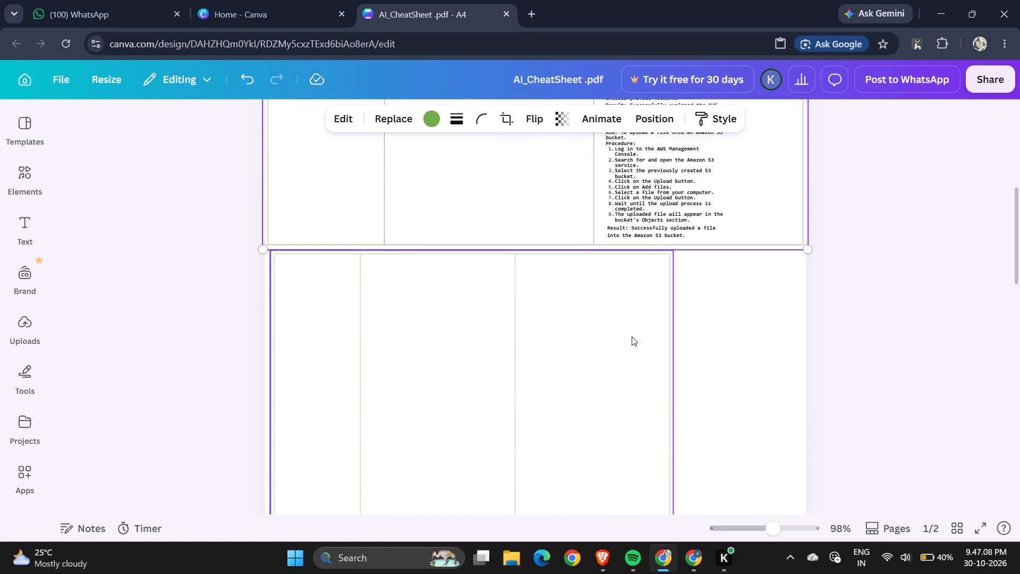
pyautogui.hscroll(11, 632, 336)
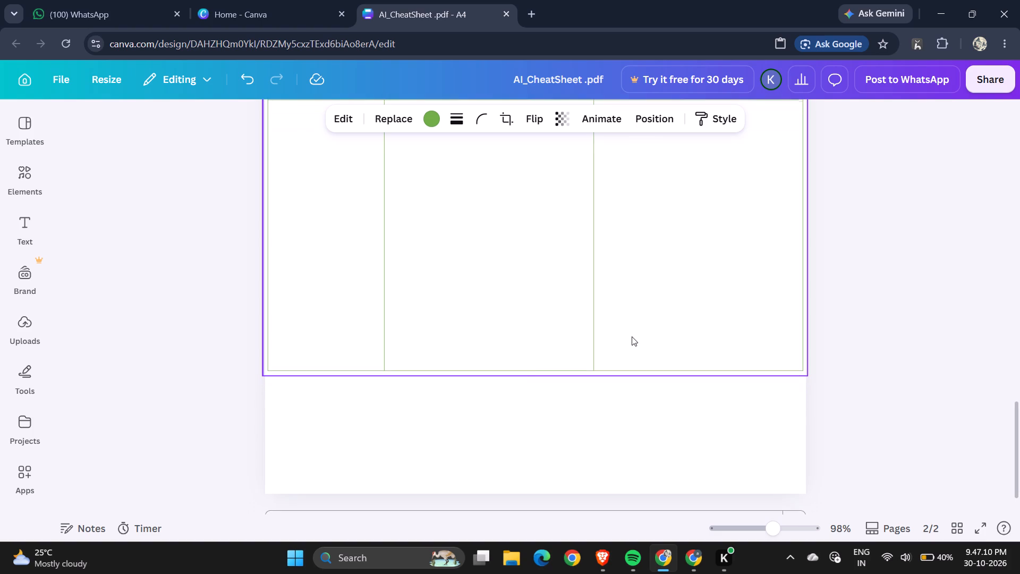
pyautogui.hscroll(7, 632, 336)
pyautogui.scroll(16, 632, 336)
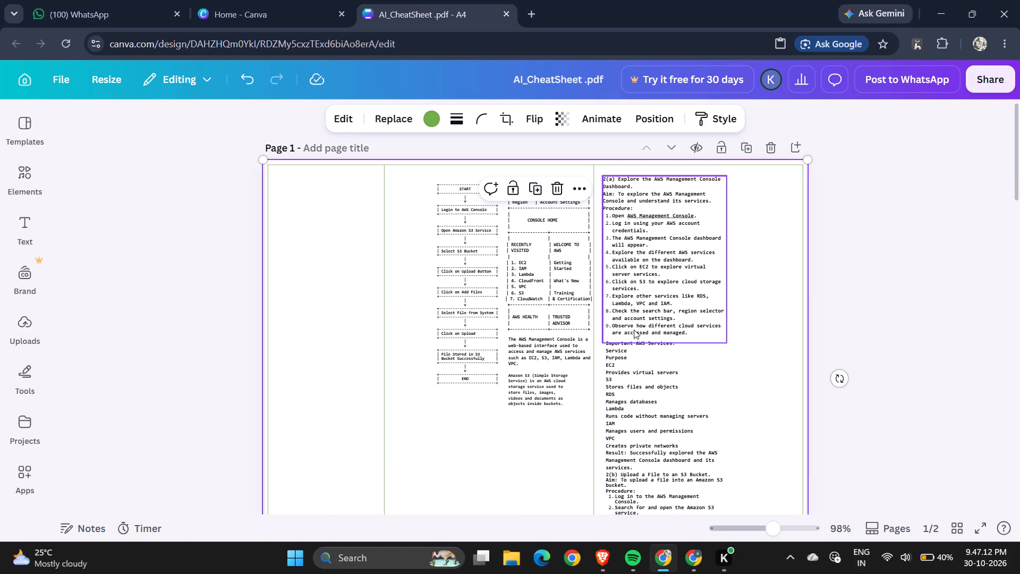
# Rename the design as Cad_CheatSheet .pdf.
pyautogui.click(524, 78)
pyautogui.press('BackSpace')
pyautogui.press('BackSpace')
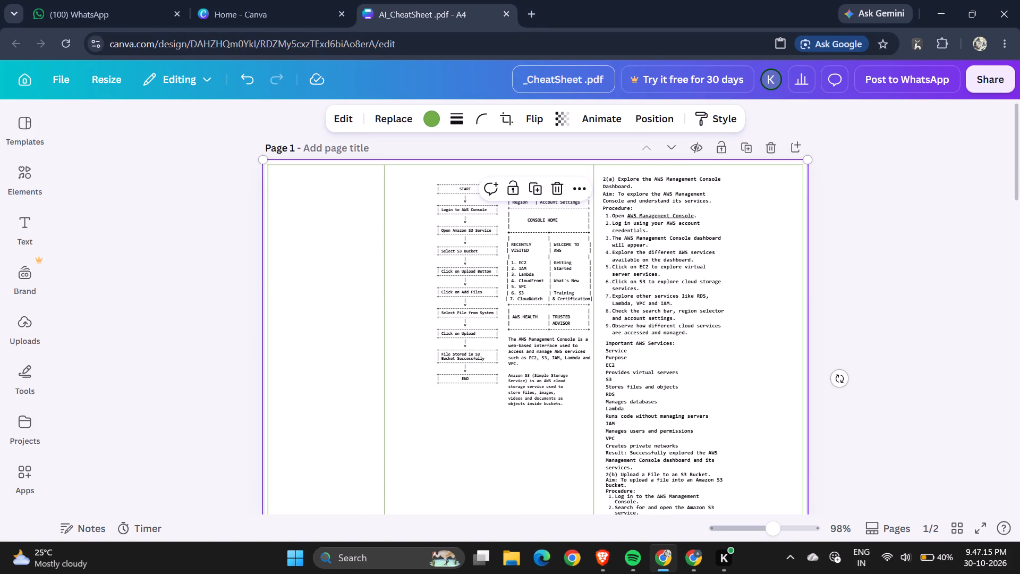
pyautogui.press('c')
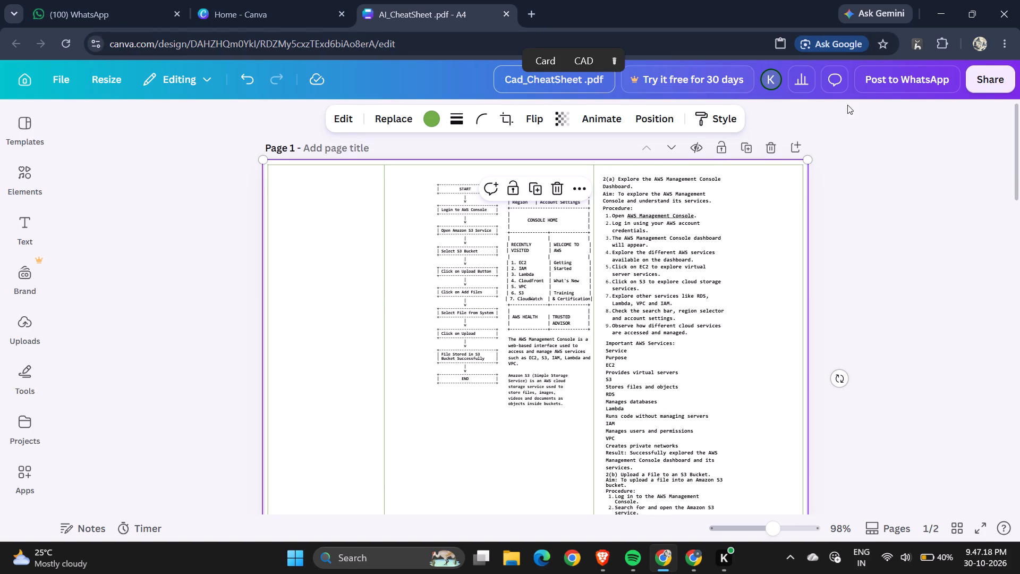
# Download all pages of the design as a PDF with the Digital preset.
pyautogui.click(992, 77)
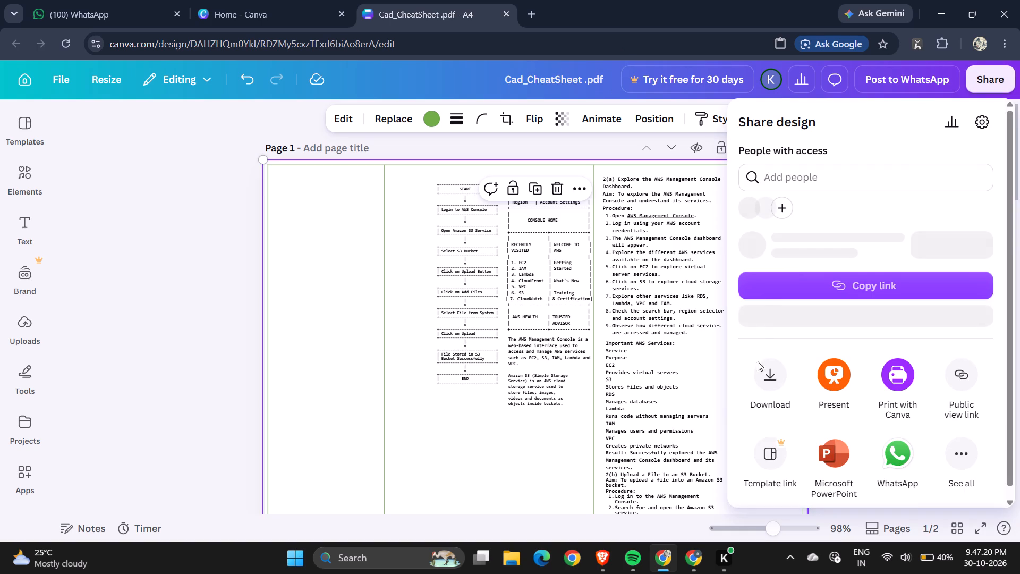
pyautogui.click(756, 385)
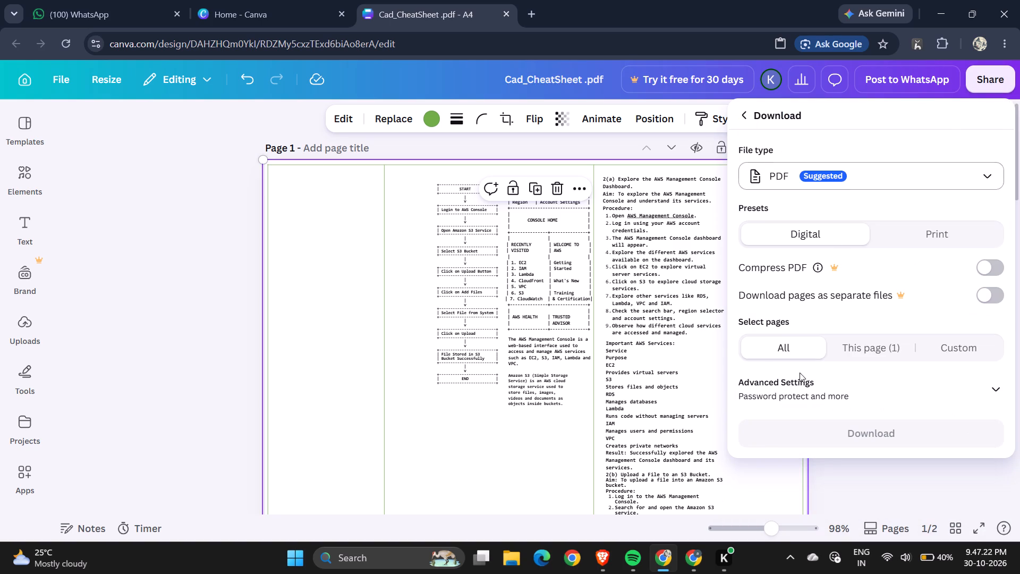
pyautogui.click(824, 442)
pyautogui.click(856, 448)
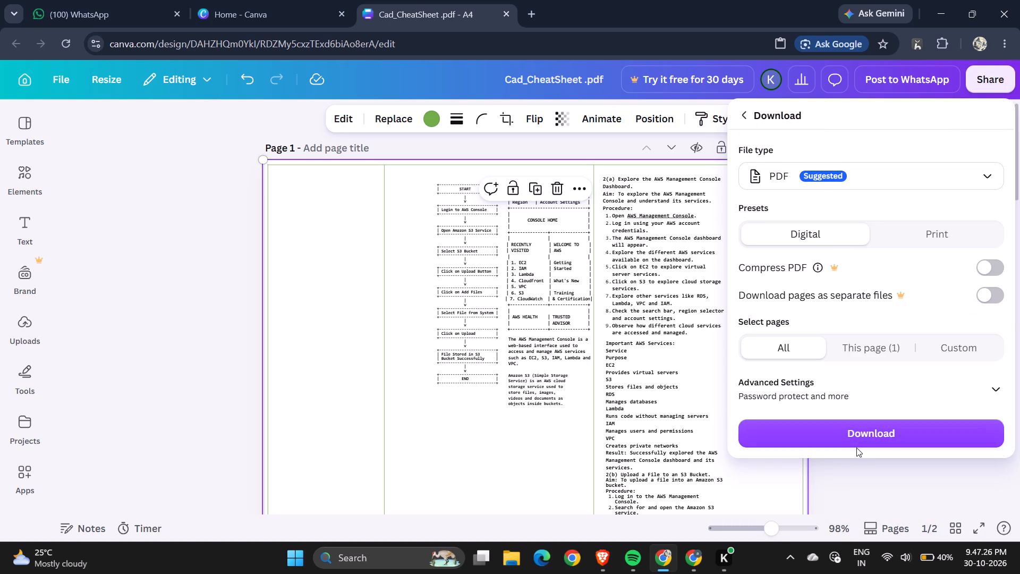
pyautogui.click(854, 444)
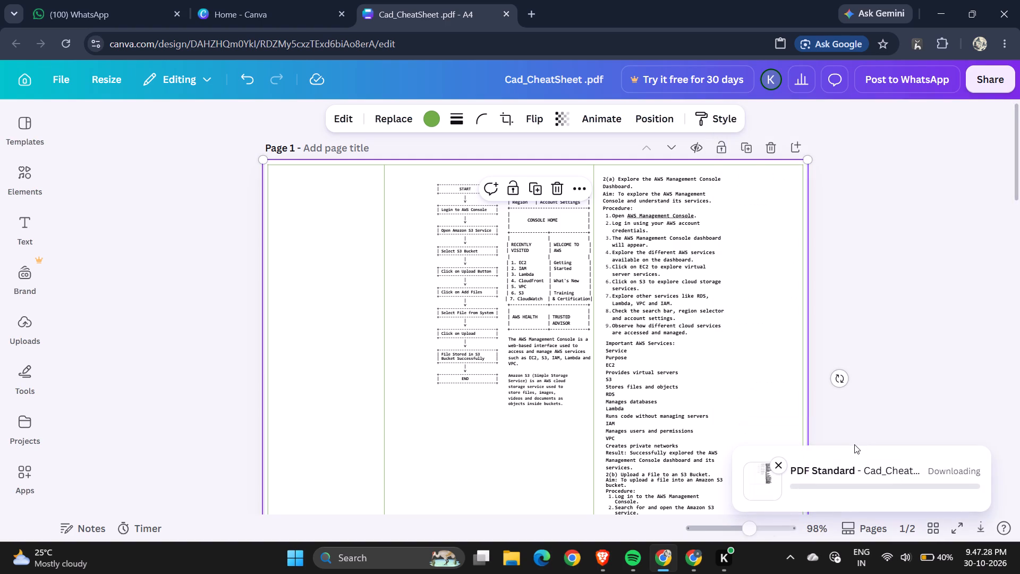
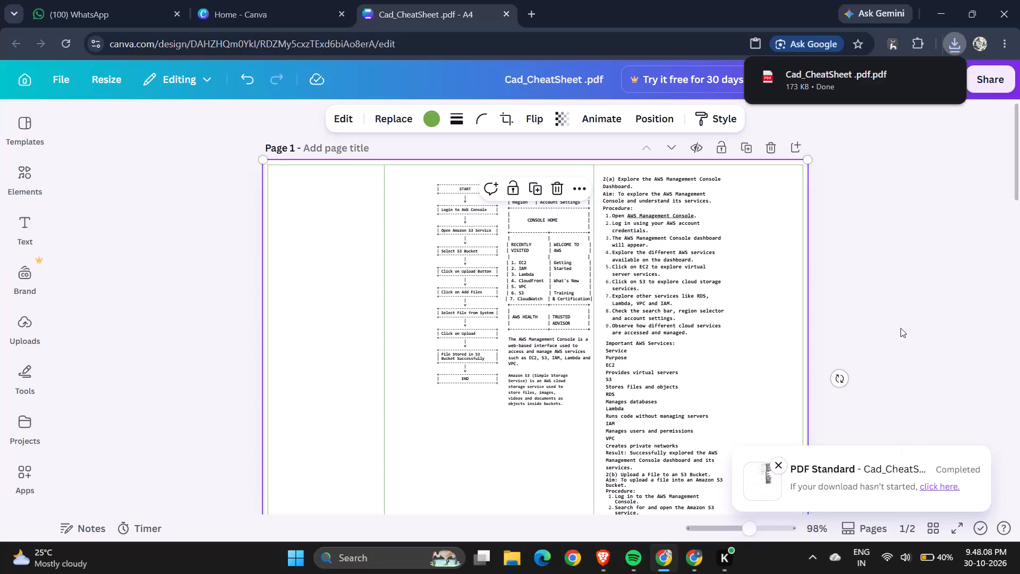
# Close the Cad_CheatSheet .pdf design.
pyautogui.click(509, 12)
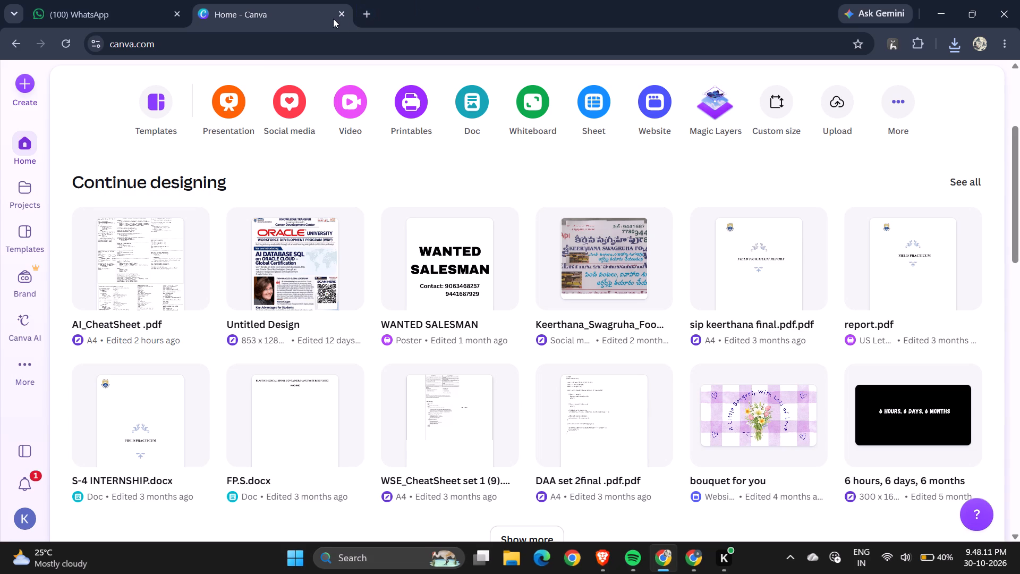